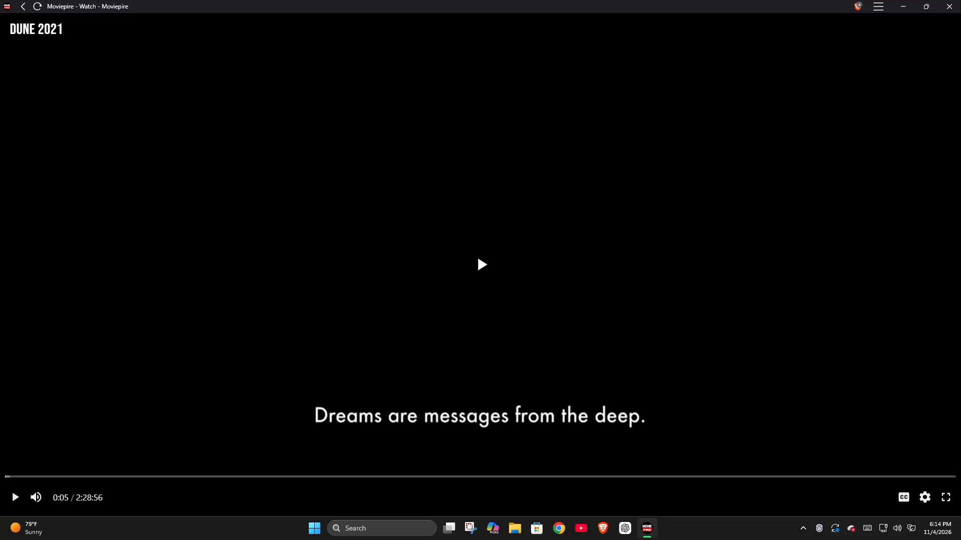
Minimize the Moviepire video window and launch Google Chrome.
click(902, 11)
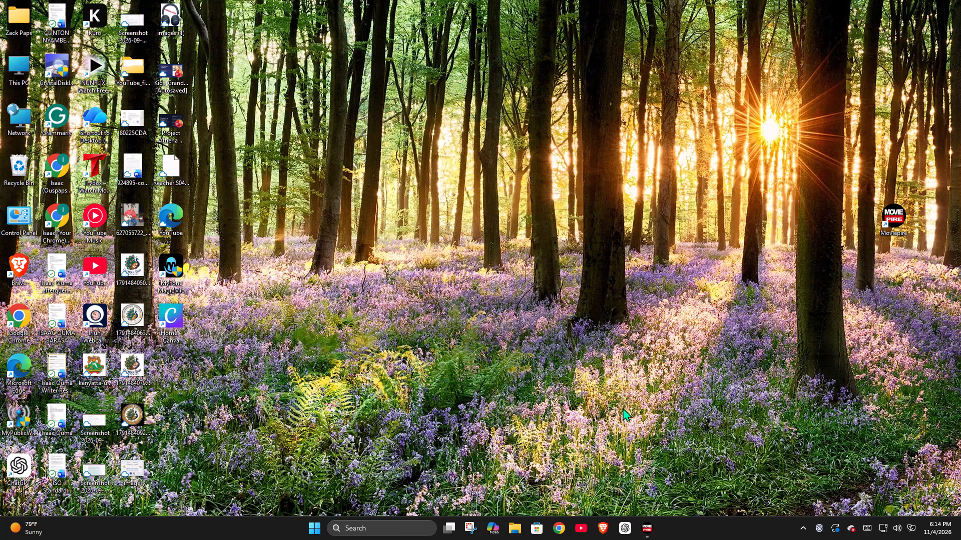
click(557, 529)
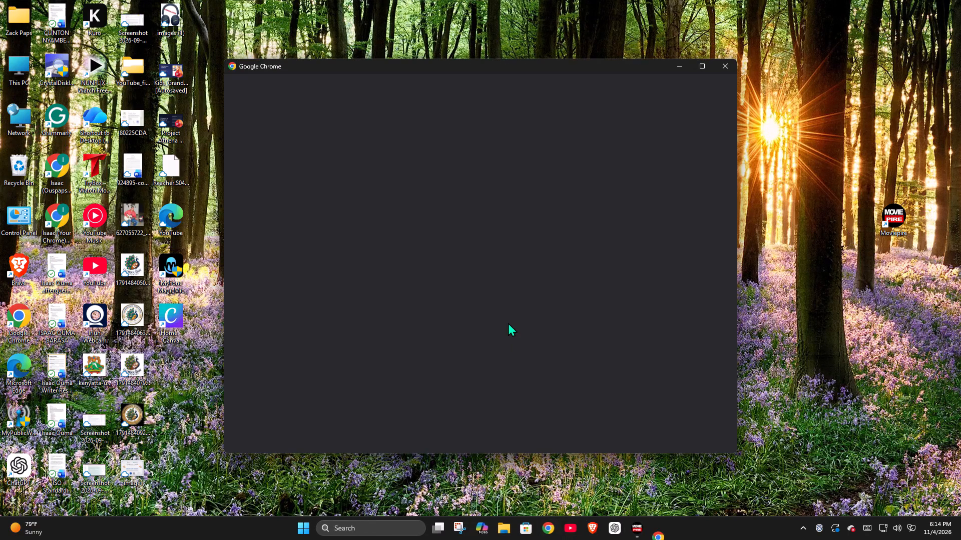
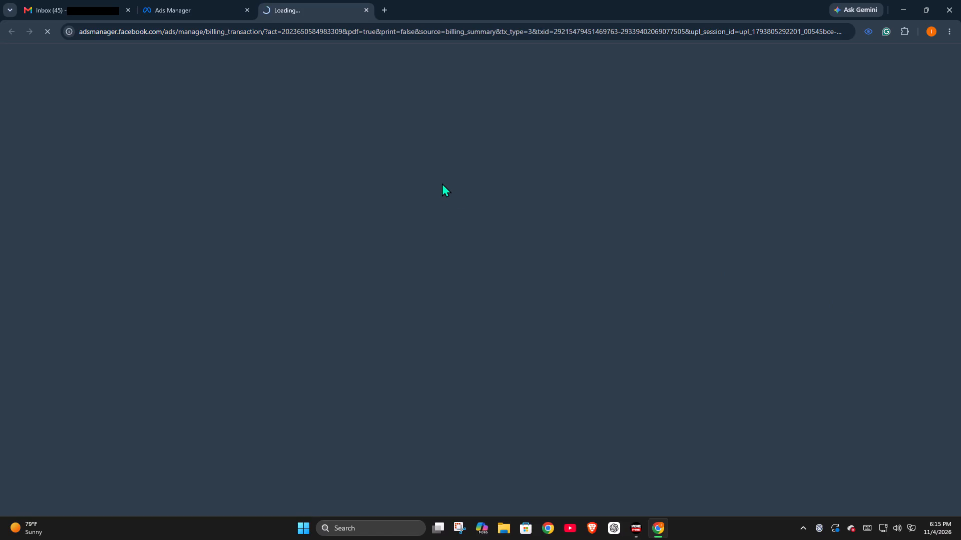
Return to the Ads Manager page showing the ad account's payment activity.
click(189, 0)
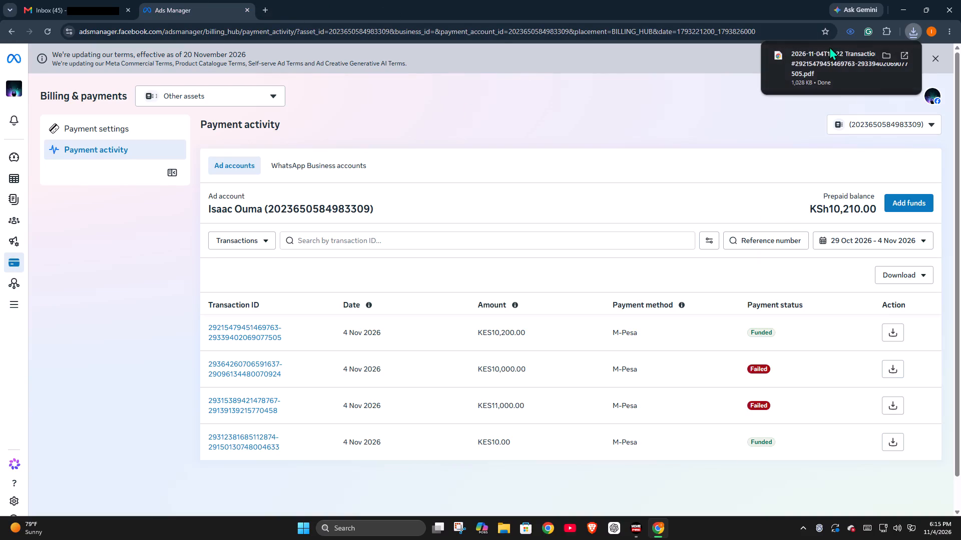
Open the just-downloaded transaction PDF dated 2026-11-04 in a new browser tab.
click(899, 55)
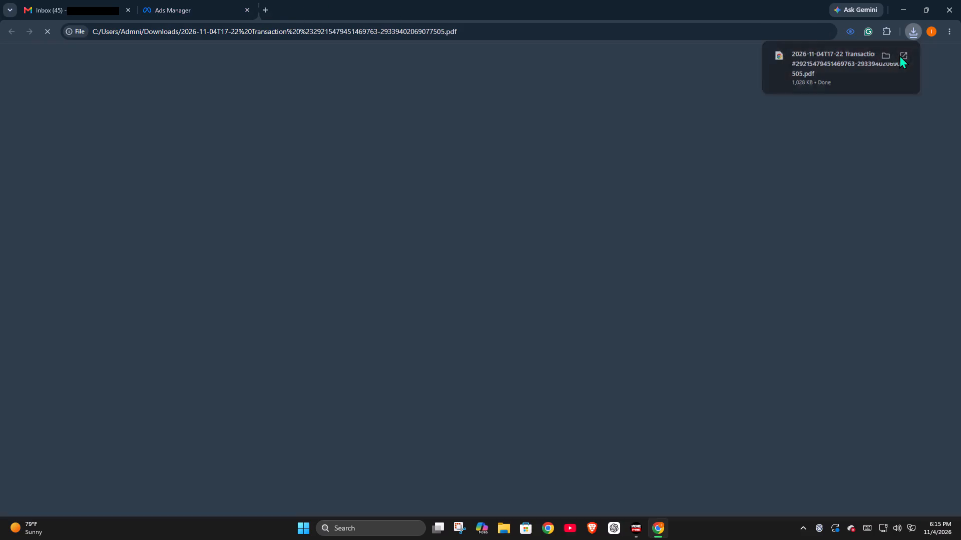
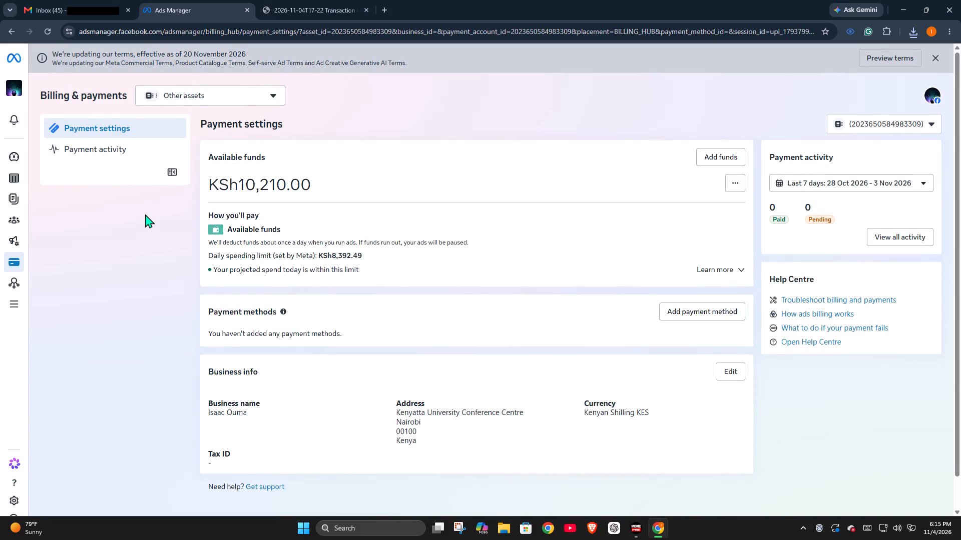
Open the ad account's Advertising settings page from Billing & payments.
scroll(145, 214, down, 1)
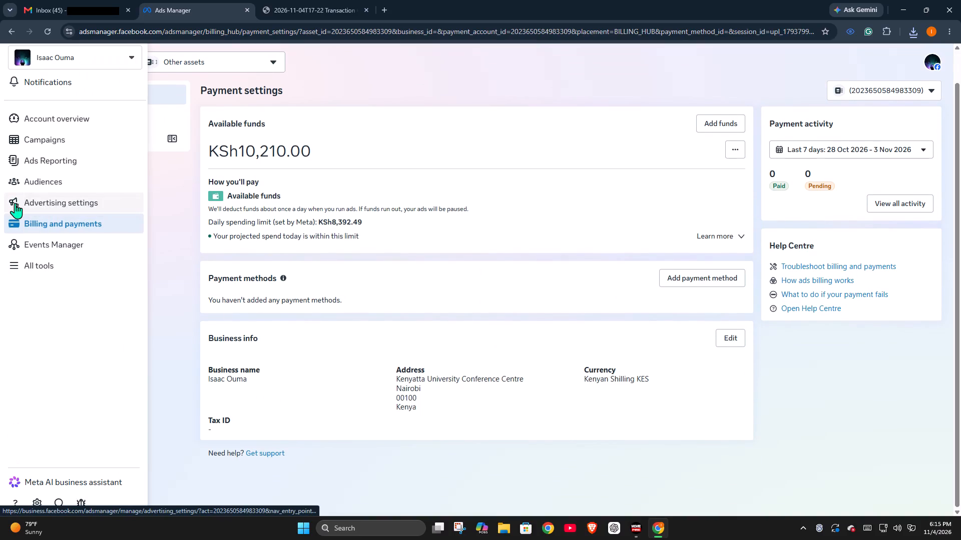
click(39, 203)
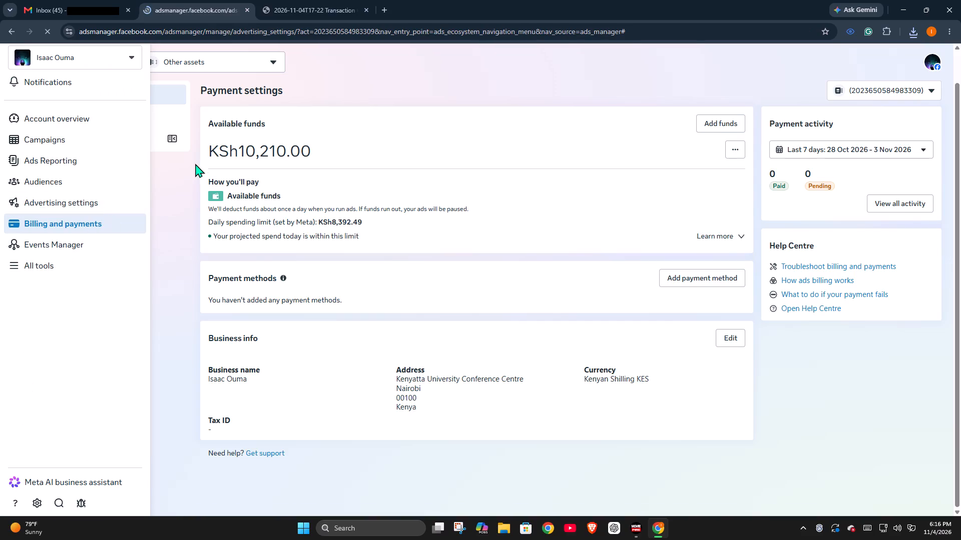
click(326, 6)
click(194, 3)
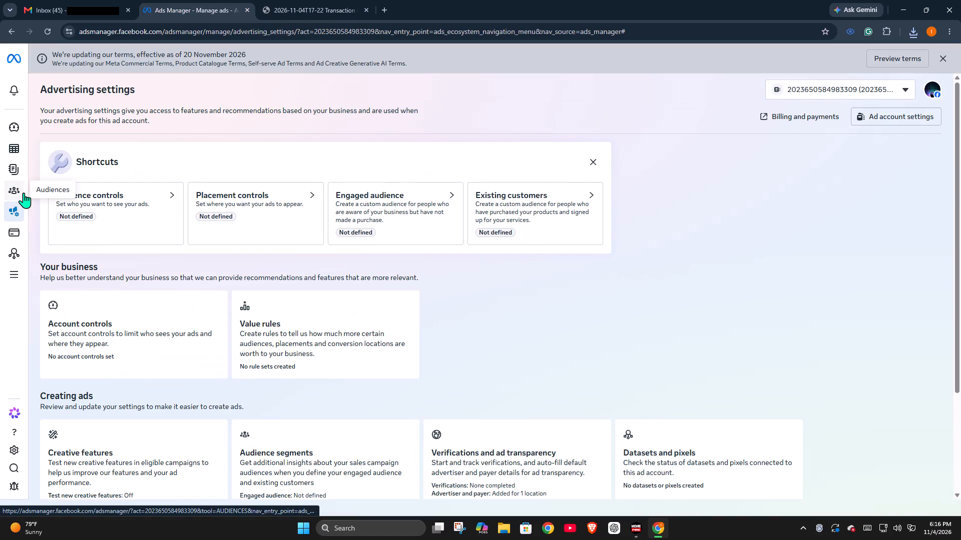
Open the Audiences page for the ad account.
click(20, 192)
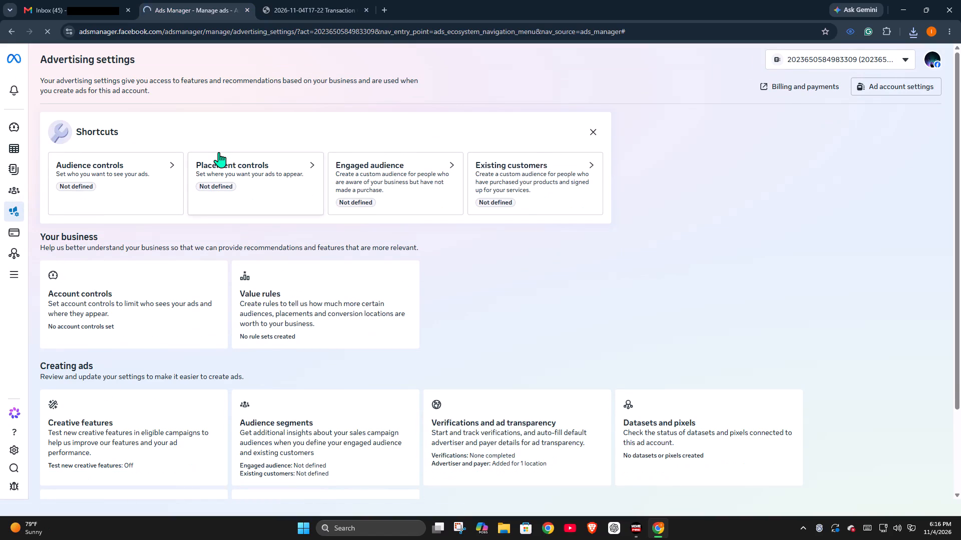
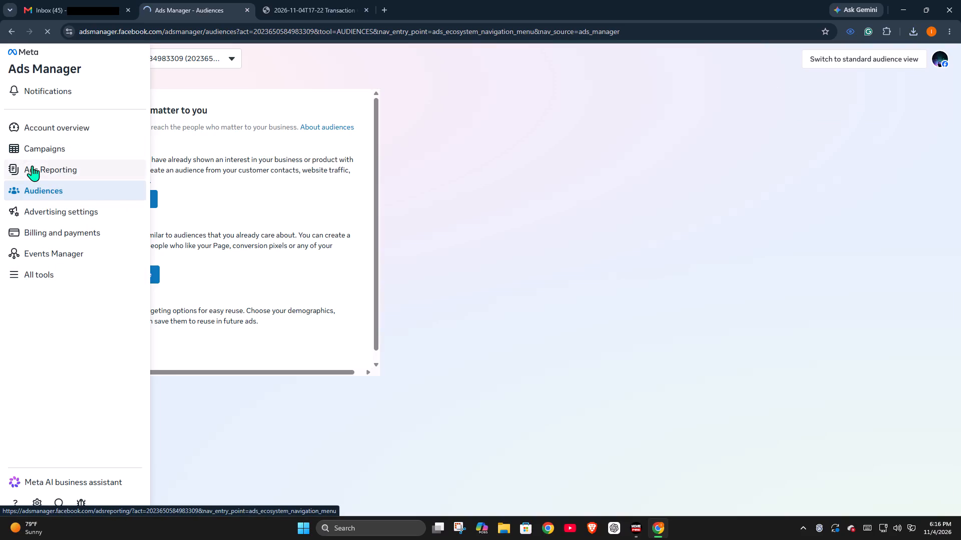
Open the Ads Reporting section for the ad account.
click(68, 169)
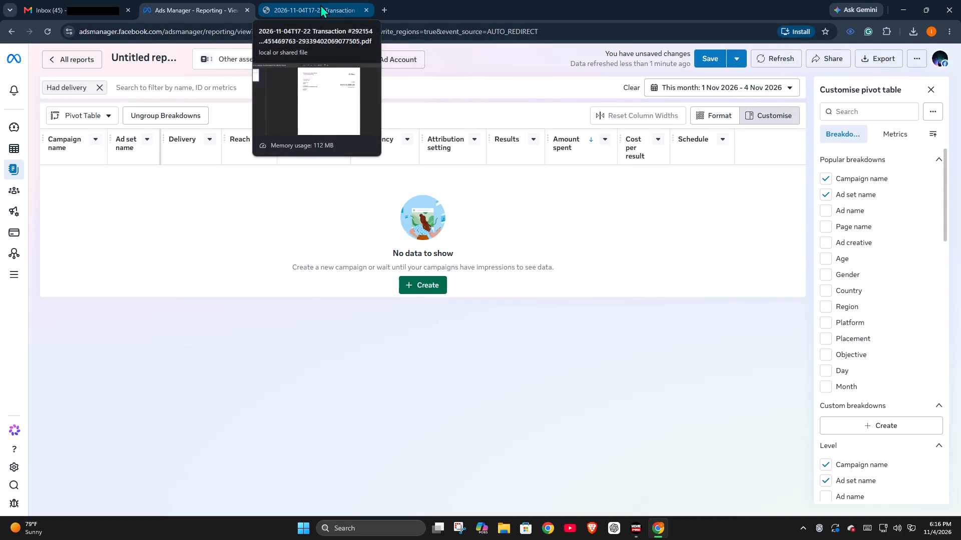
Open the Campaigns section for the same ad account.
click(60, 150)
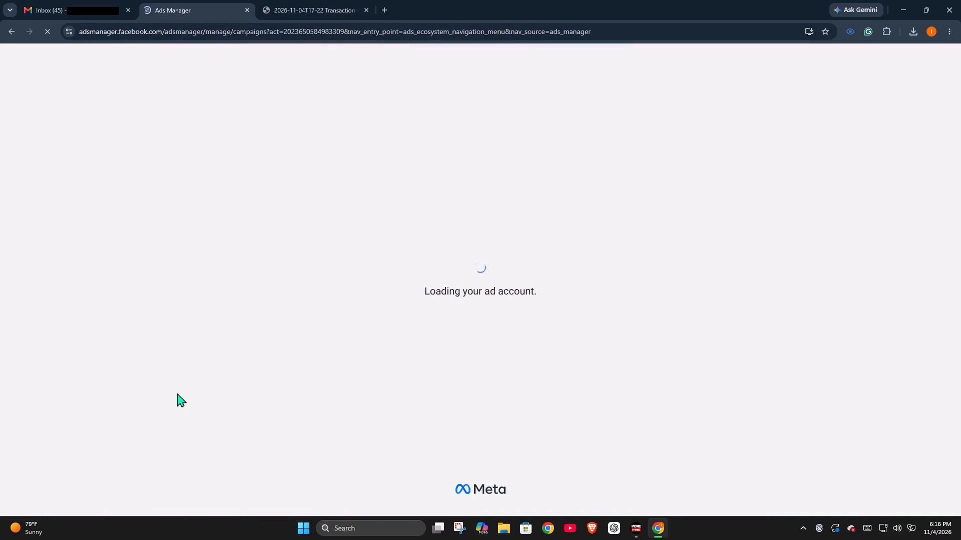
Switch back to the downloaded PDF receipt for the ad account transaction to view it.
click(287, 0)
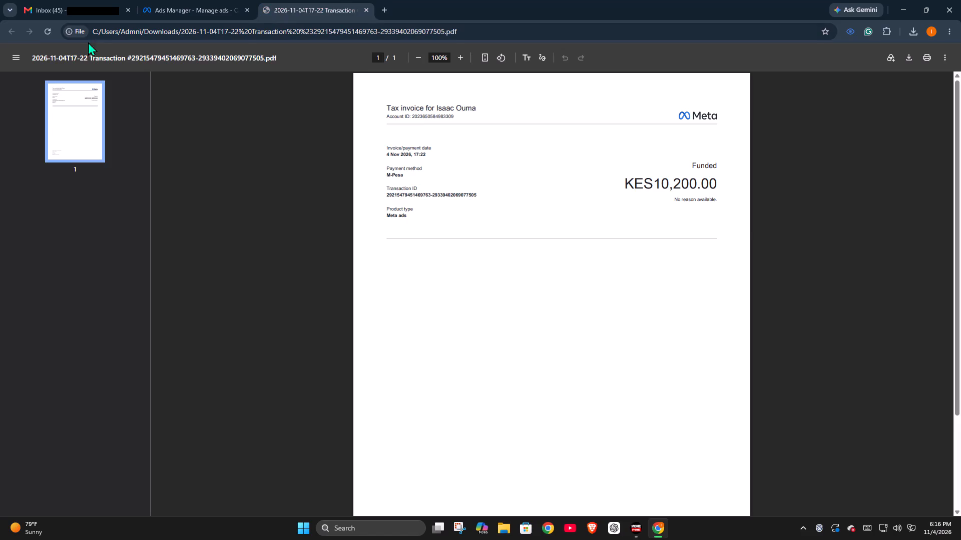
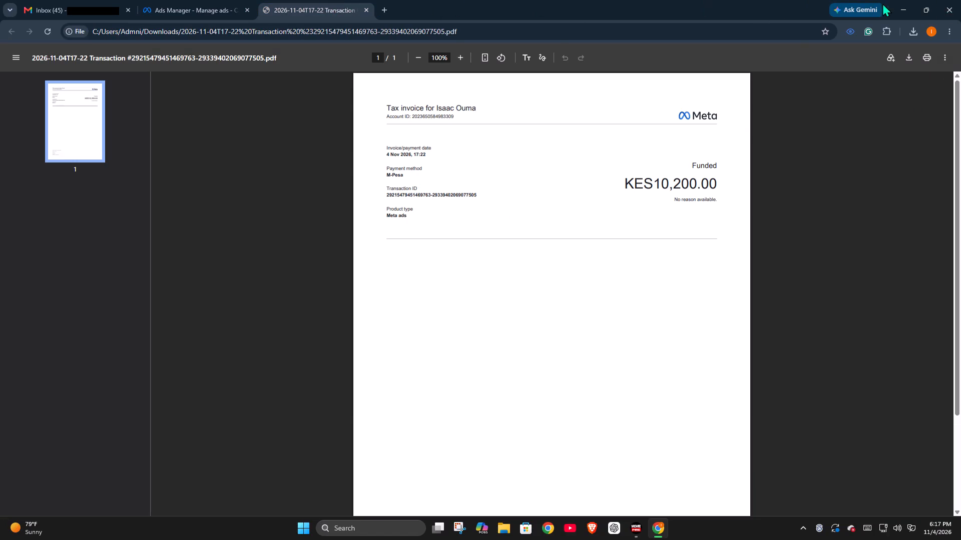
Minimize the browser showing the receipt, switch to the Moviepire app and resume playing Dune 2021.
click(898, 5)
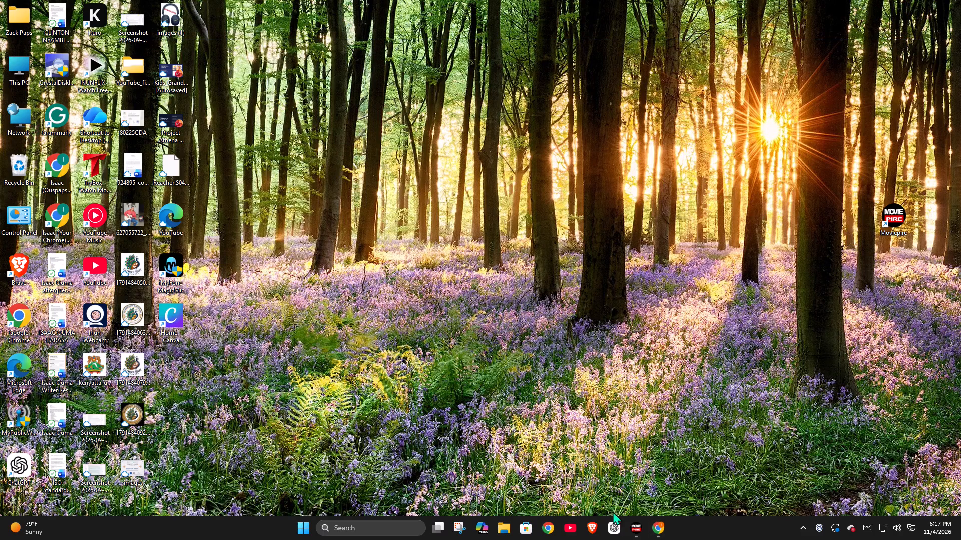
click(633, 527)
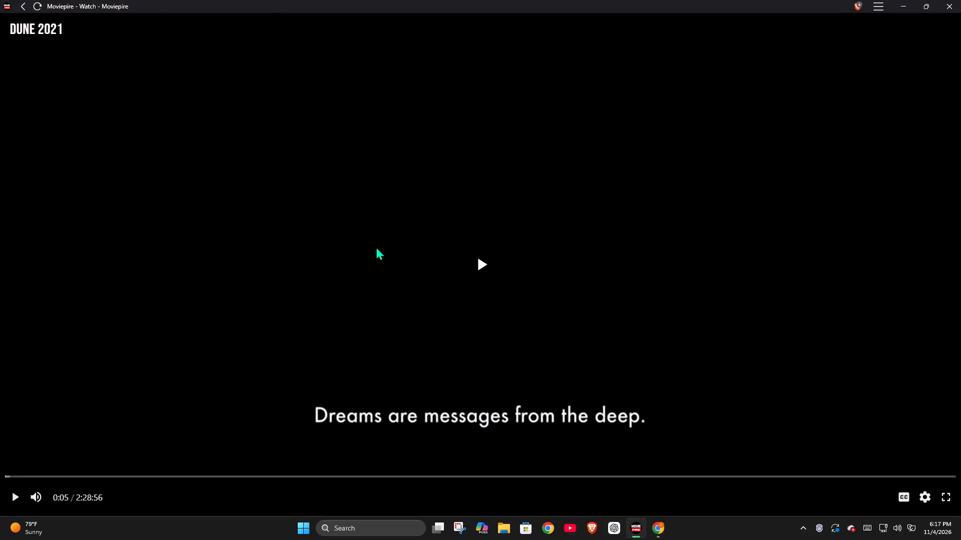
click(486, 270)
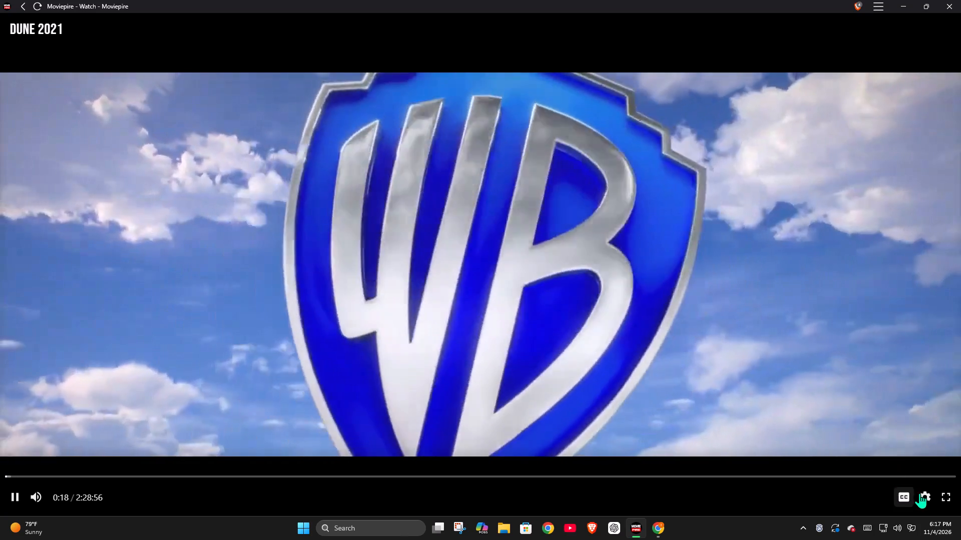
Set the playback quality of the Dune 2021 film to 1080p and close the video settings.
click(921, 494)
click(913, 481)
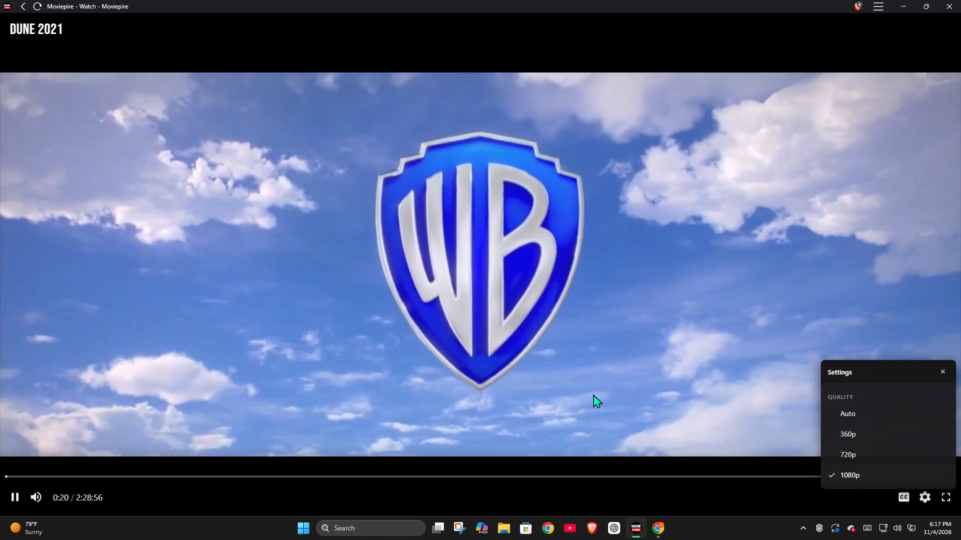
click(947, 370)
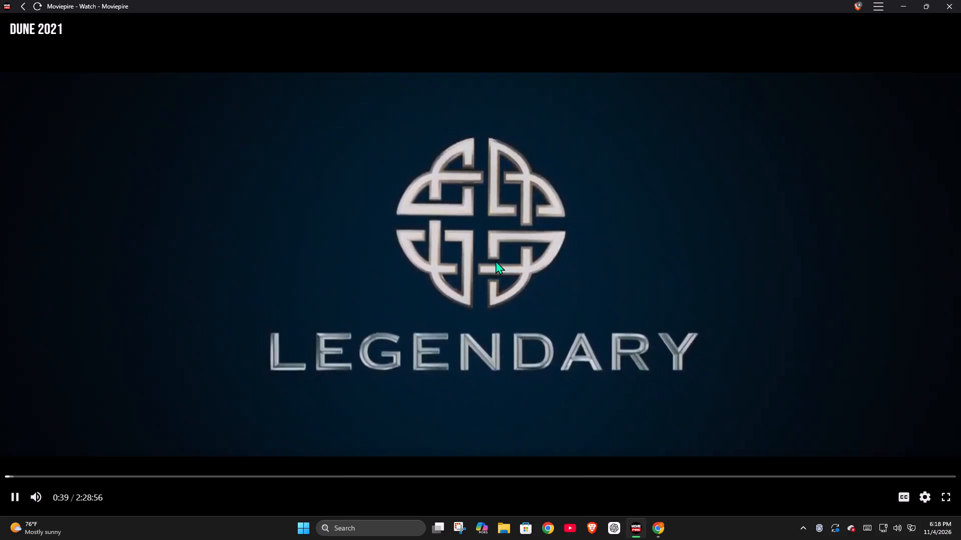
Pause the film, minimize its window and switch to the Ads Manager campaigns page in Chrome.
click(496, 260)
click(911, 0)
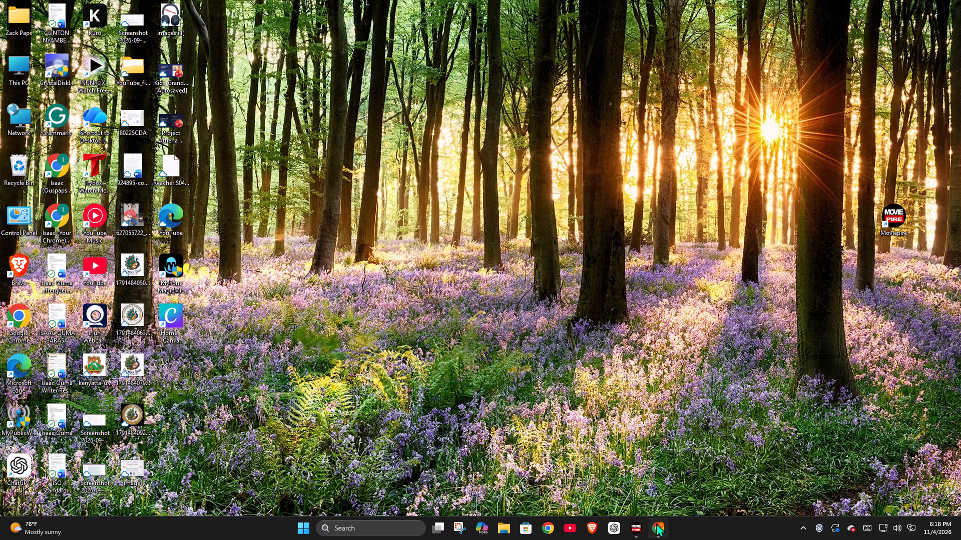
click(656, 523)
click(227, 4)
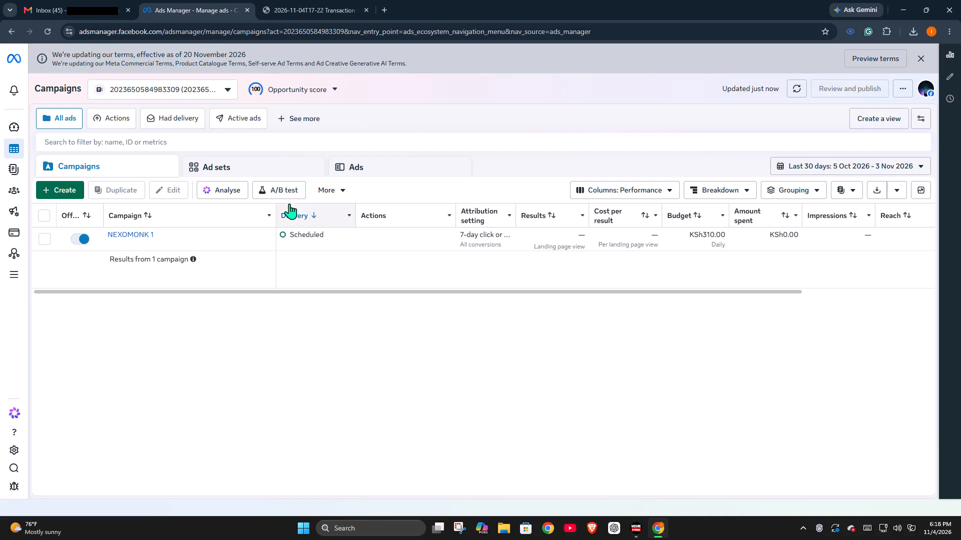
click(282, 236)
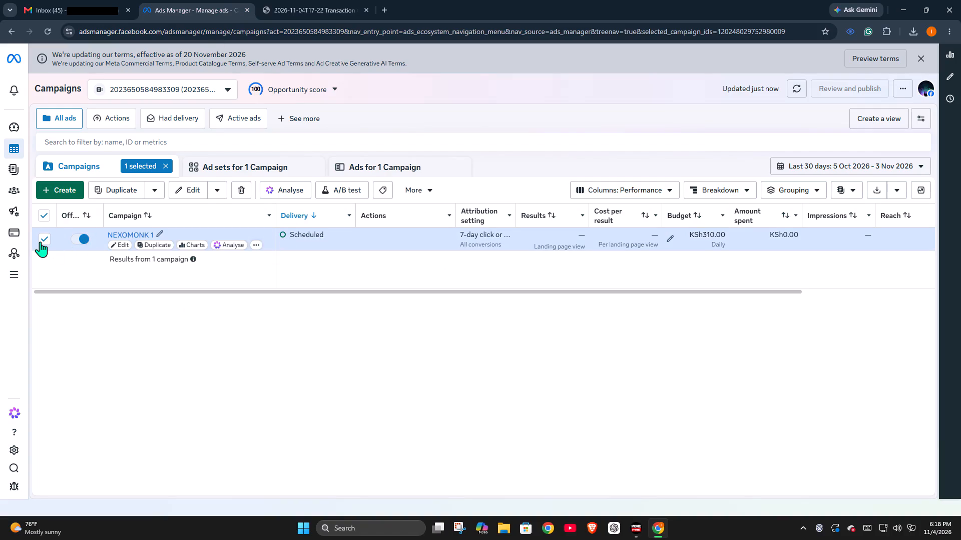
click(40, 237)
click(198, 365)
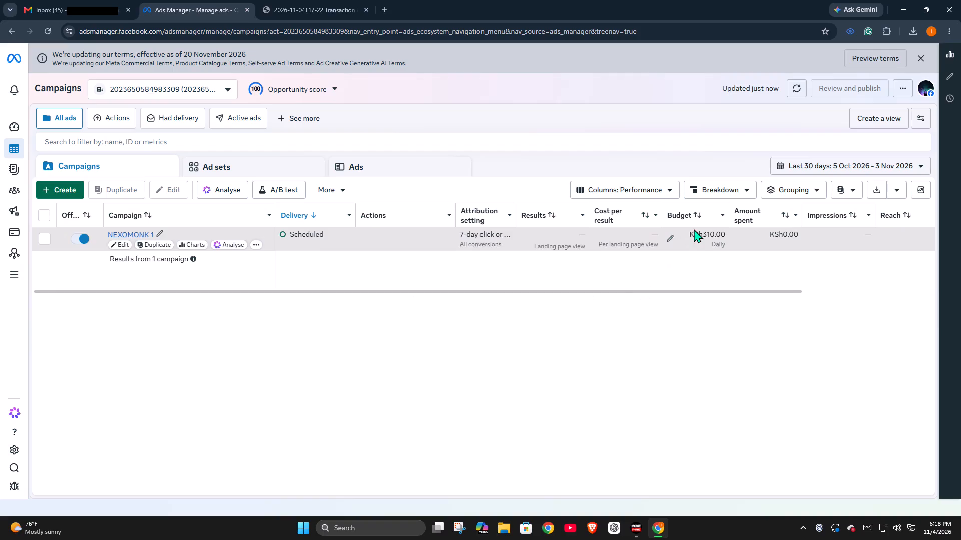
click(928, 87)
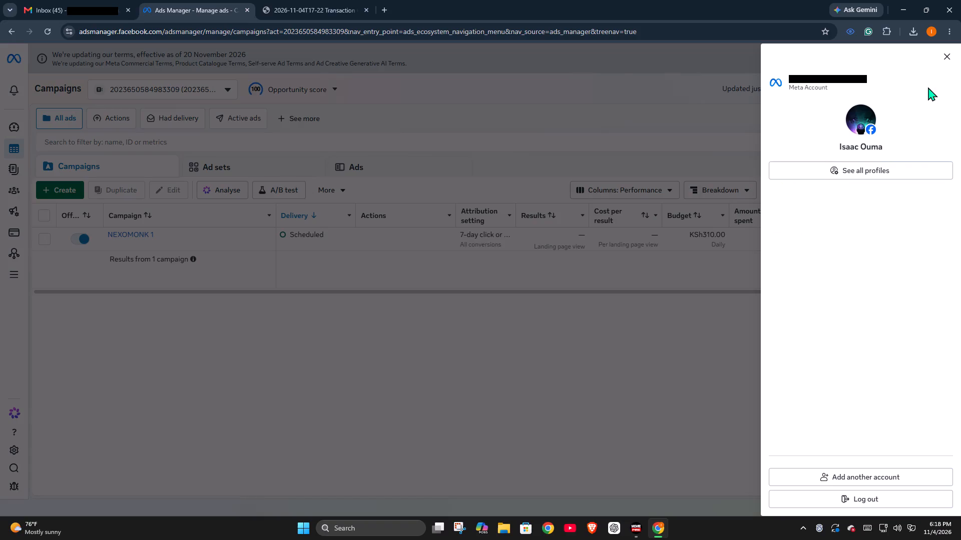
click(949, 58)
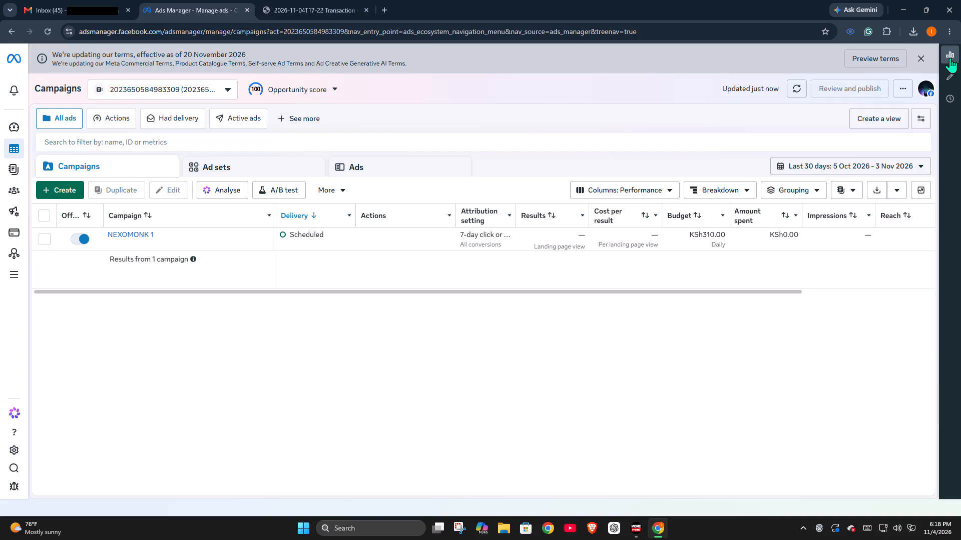
In the ad account settings, enter the saved email address as contact information and submit it for confirmation.
click(18, 451)
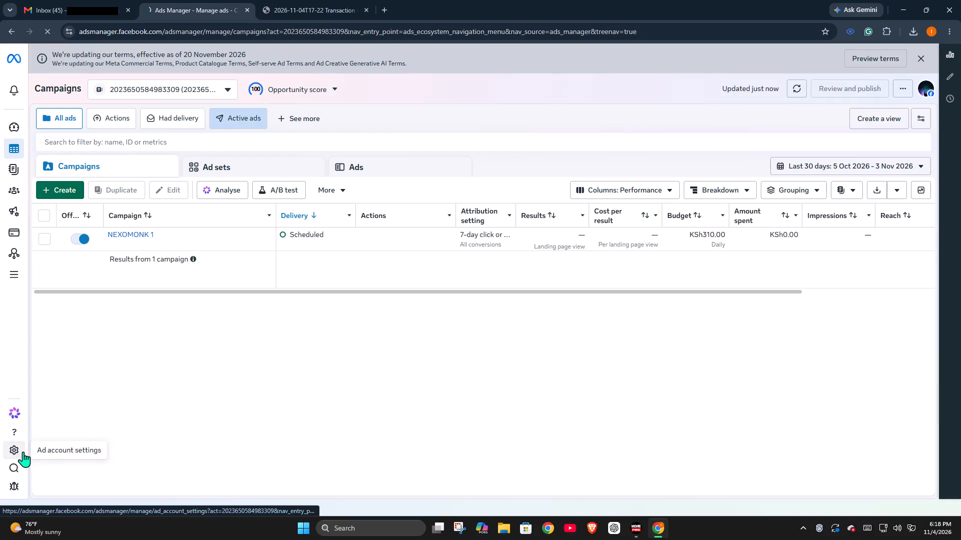
click(45, 448)
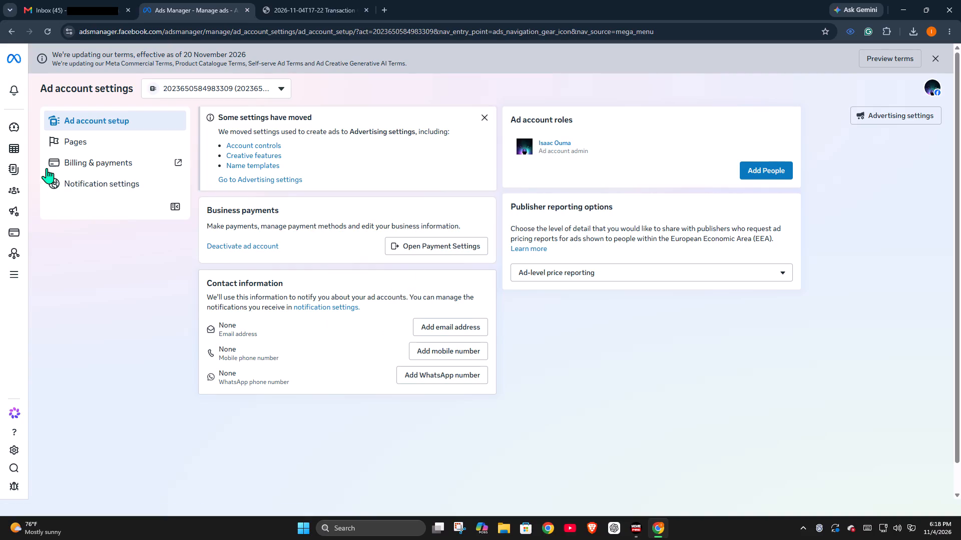
click(433, 329)
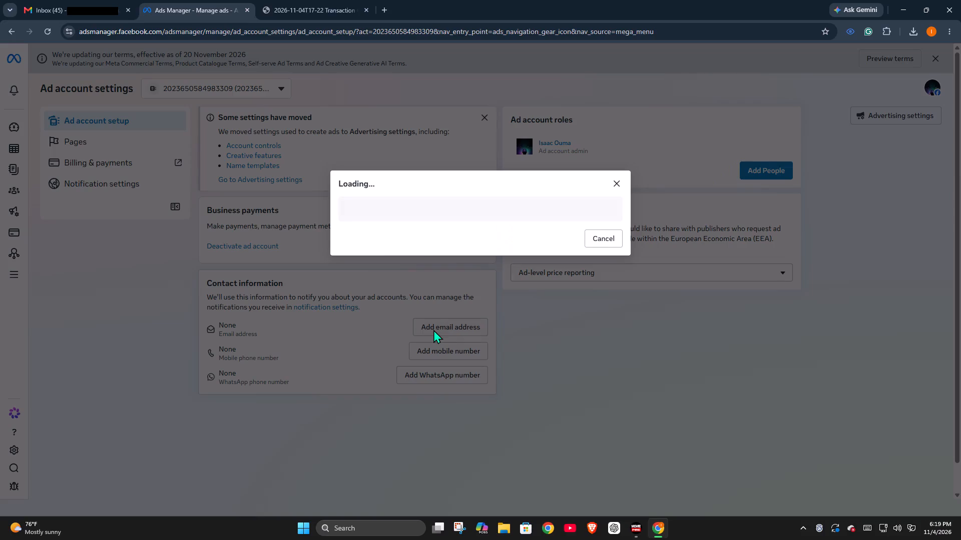
click(420, 227)
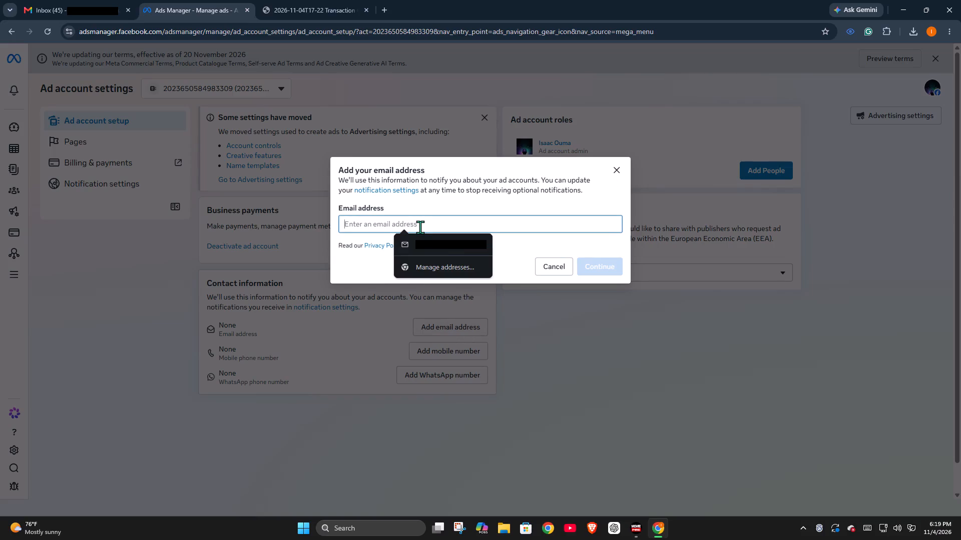
click(425, 236)
click(594, 261)
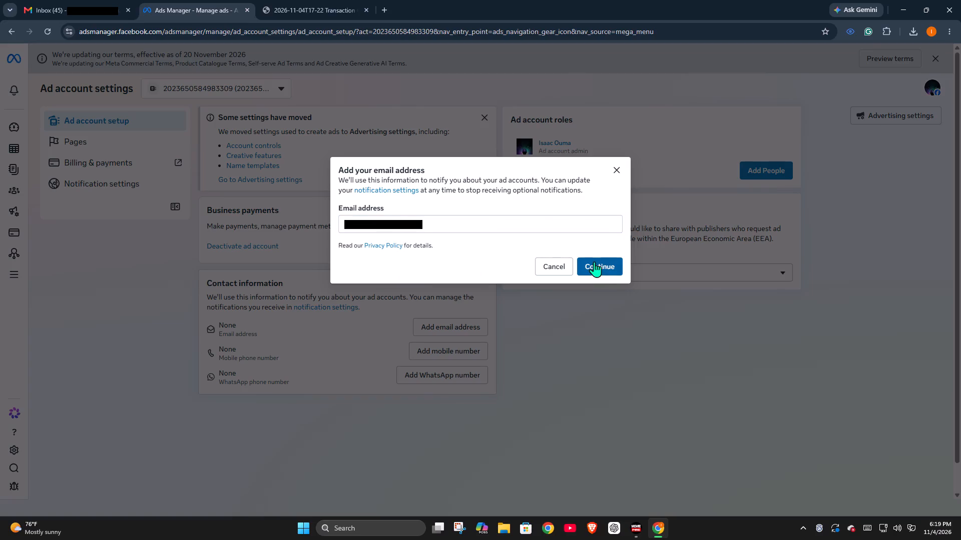
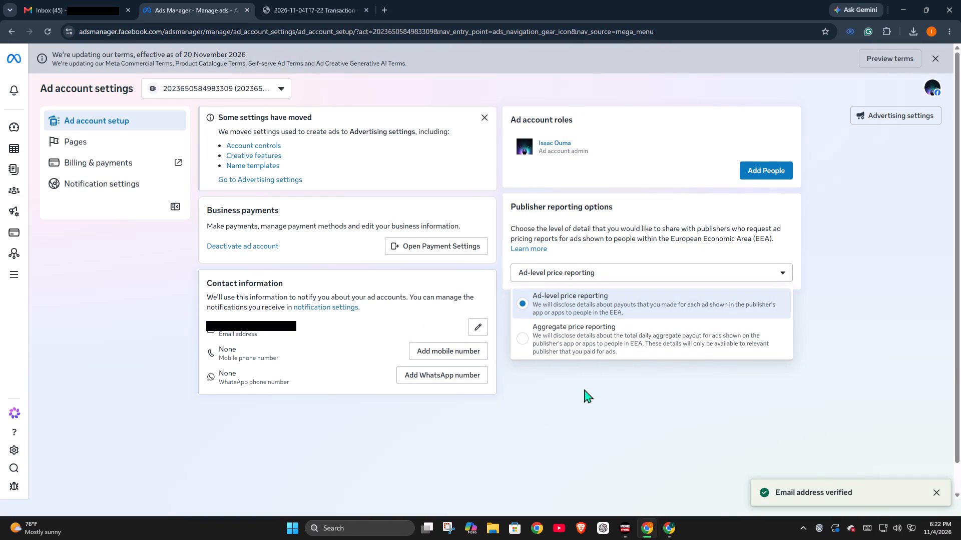
Start adding a mobile number with country code +254, opting in to personalised advertising guidance calls and marketing communications by SMS.
click(416, 353)
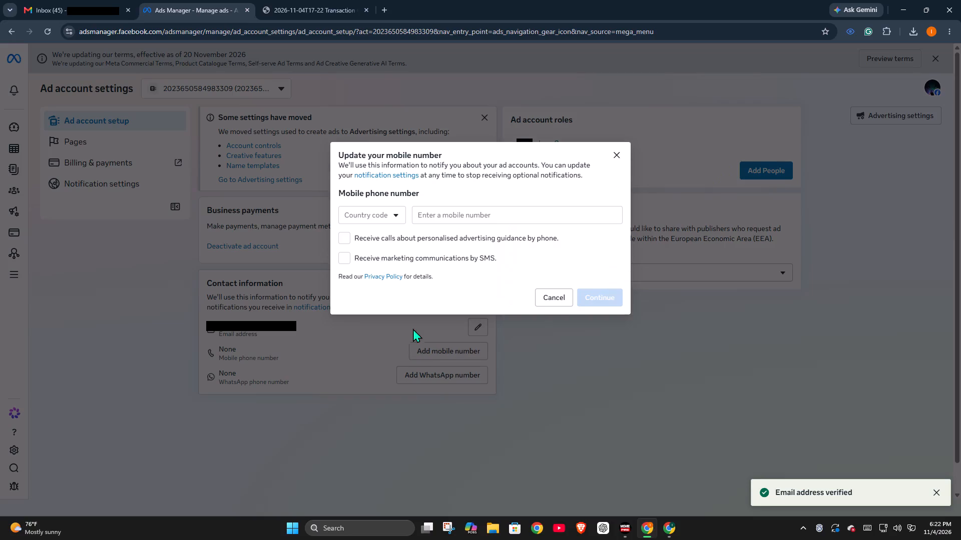
click(385, 218)
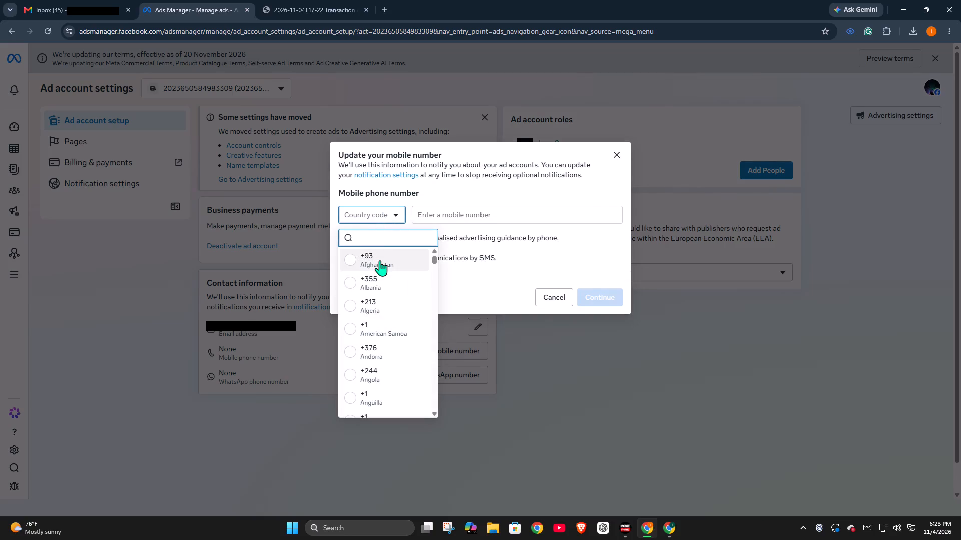
click(384, 238)
text(ke)
click(387, 259)
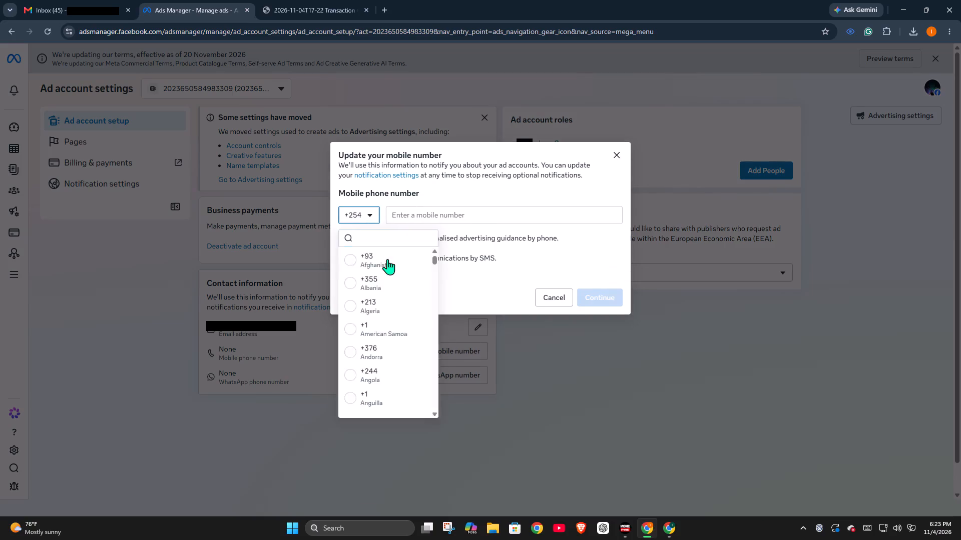
click(411, 214)
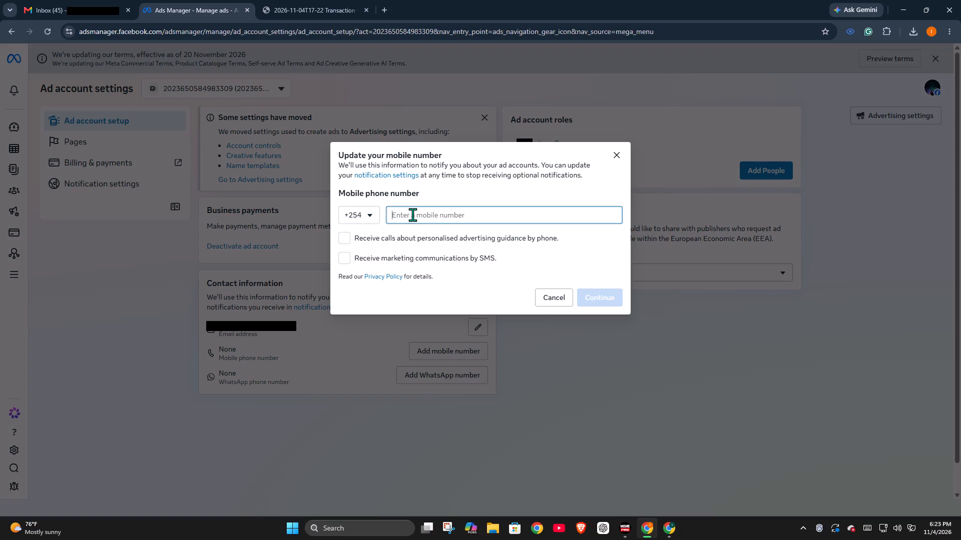
click(341, 236)
click(345, 257)
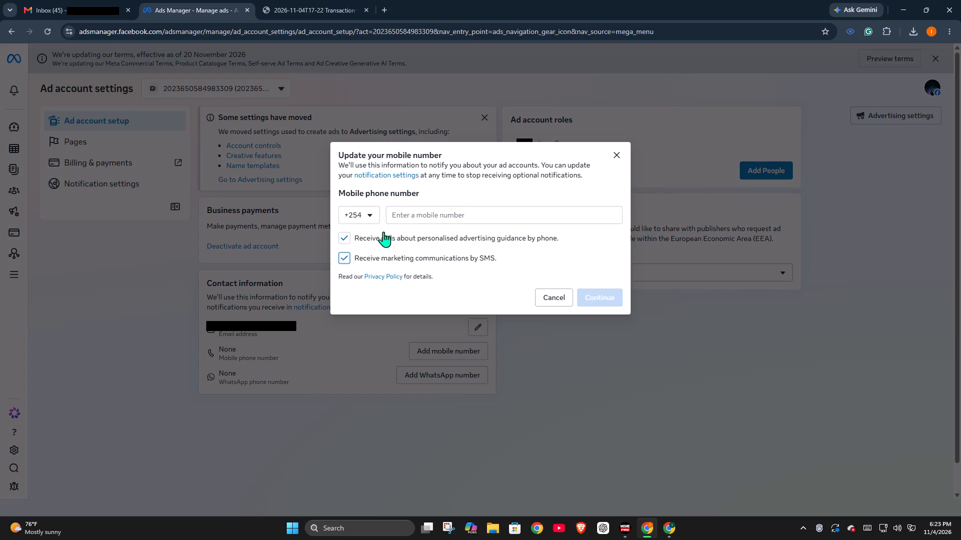
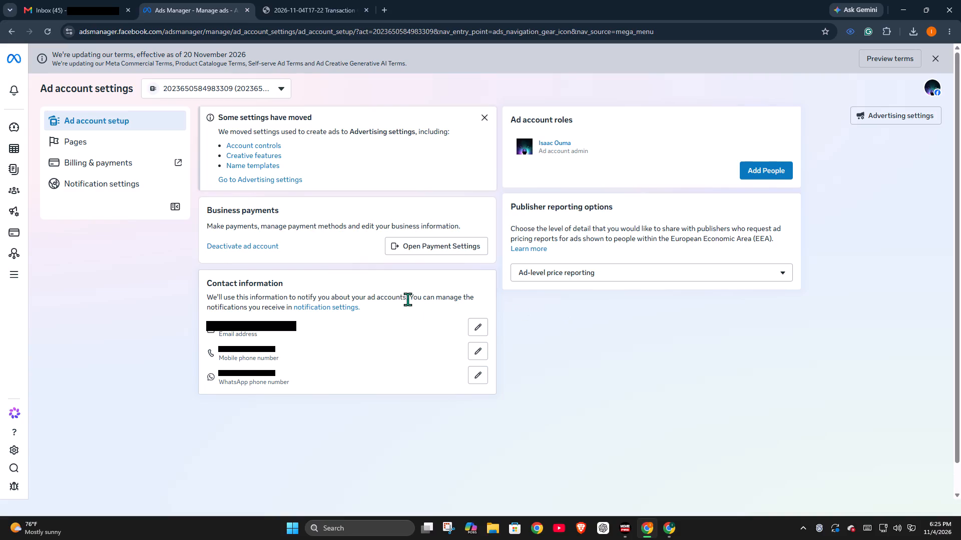
Show the pages linked to the ad account and open the settings for the Nexomonk page.
click(109, 145)
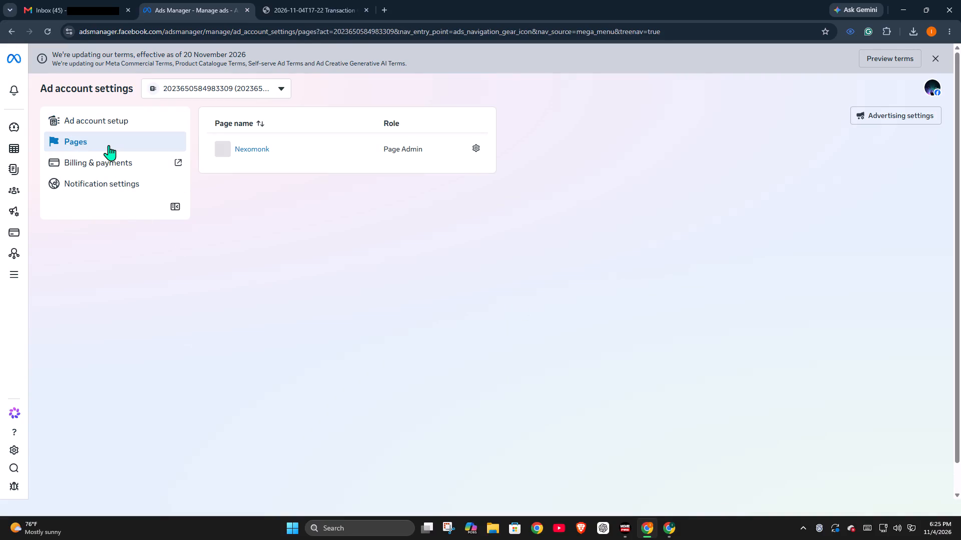
click(474, 148)
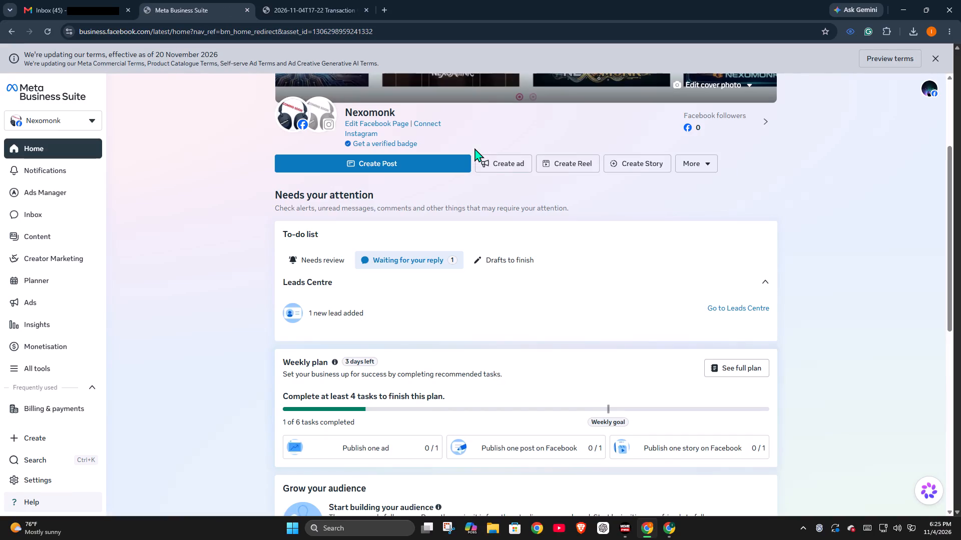
Look through the Nexomonk home dashboard, from the to-do list and weekly plan to posts, recent ads and growth suggestions.
scroll(422, 396, down, 3)
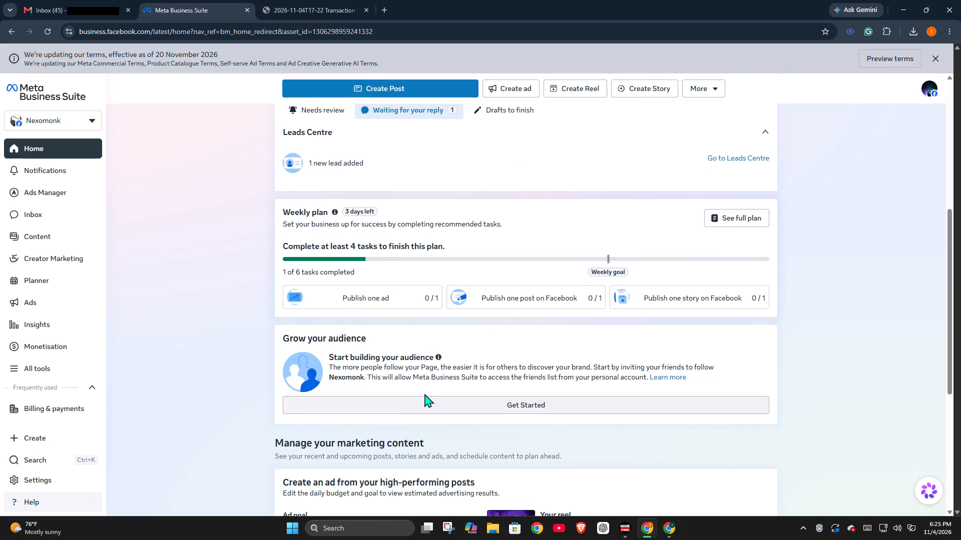
scroll(422, 405, down, 3)
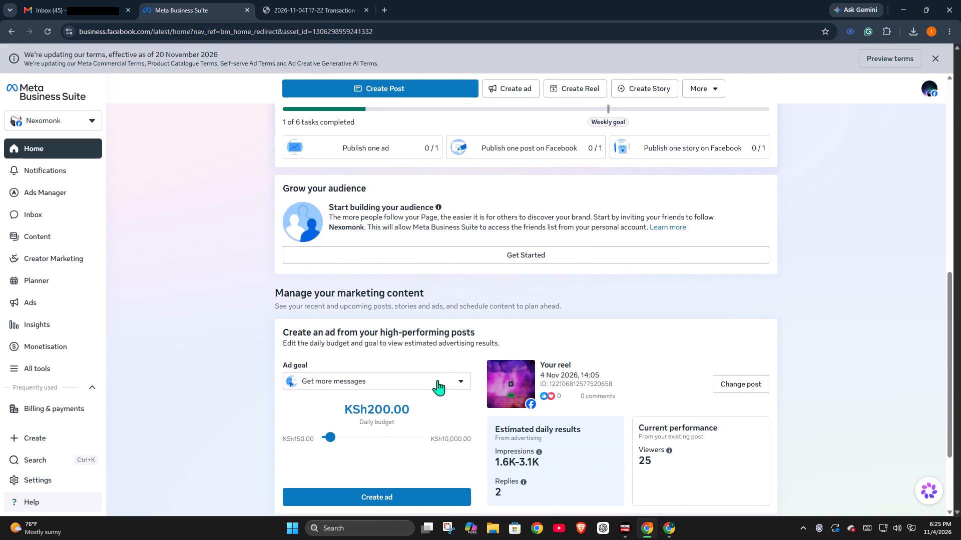
scroll(437, 380, down, 2)
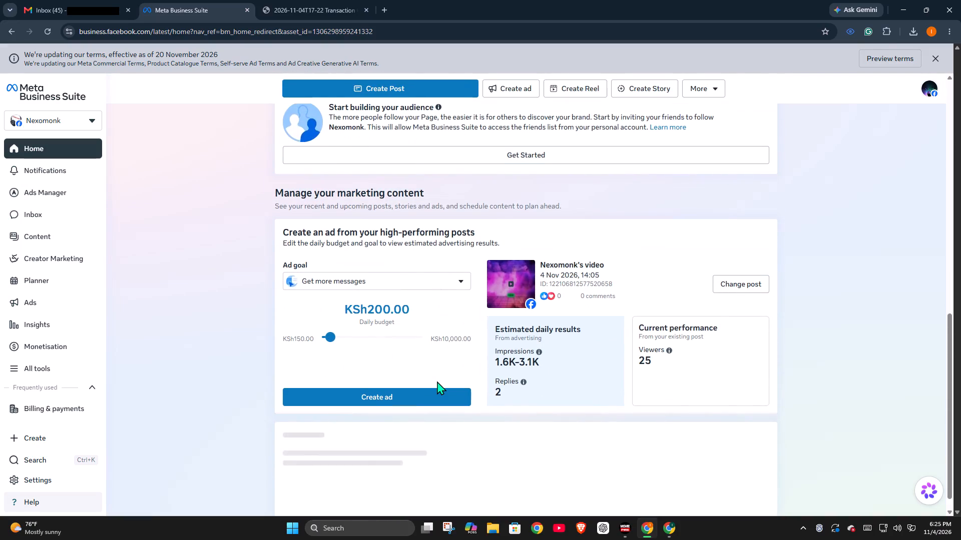
scroll(437, 381, down, 6)
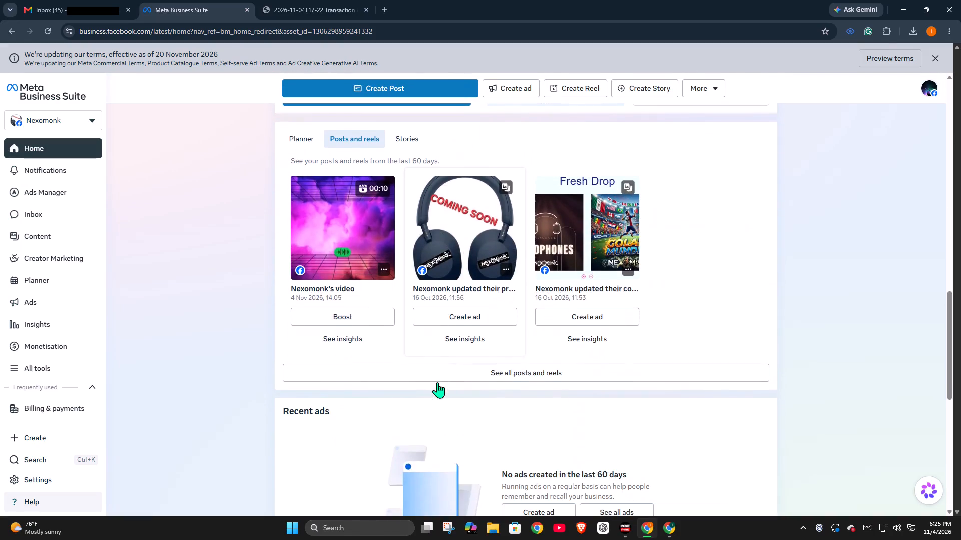
scroll(437, 382, down, 5)
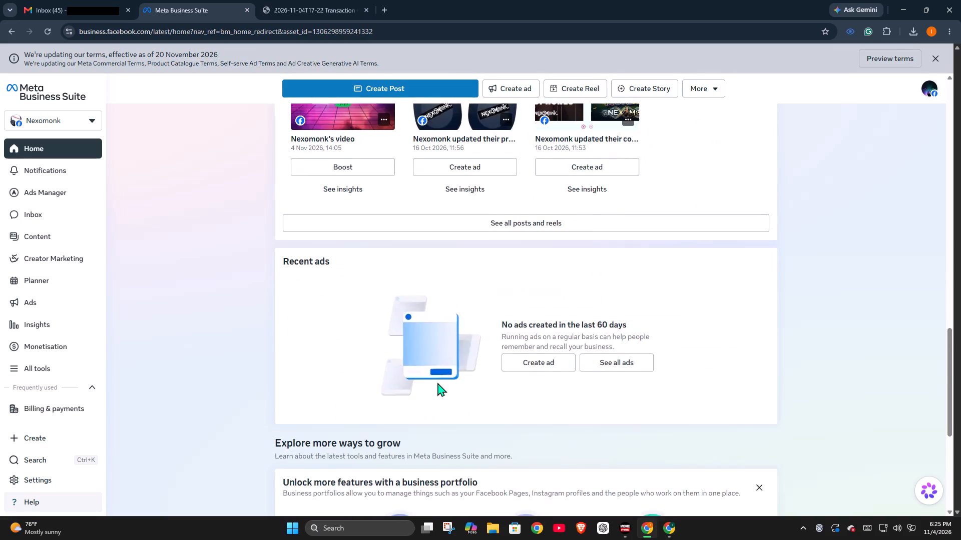
scroll(437, 382, down, 9)
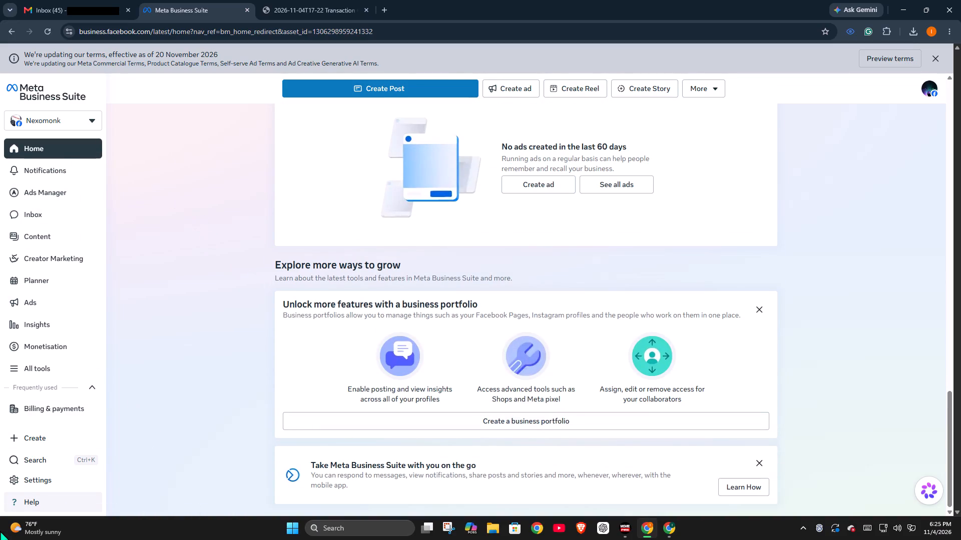
Return to the ad account settings and review the account's Billing & payments and Notification settings.
click(29, 474)
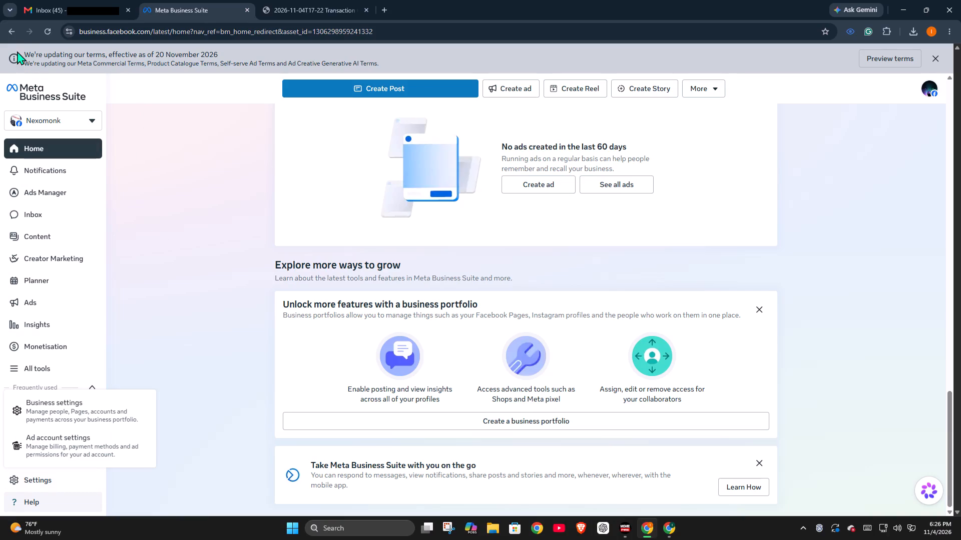
click(10, 27)
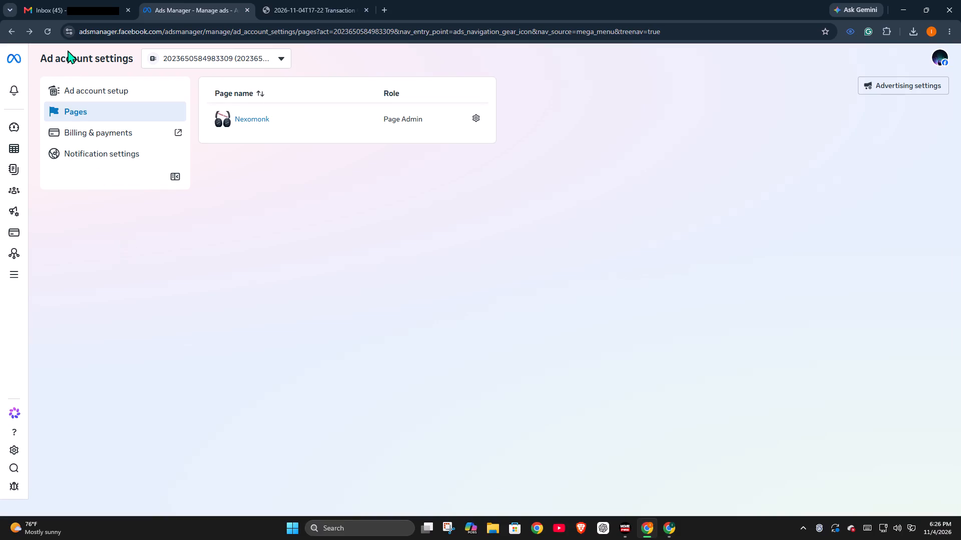
click(118, 132)
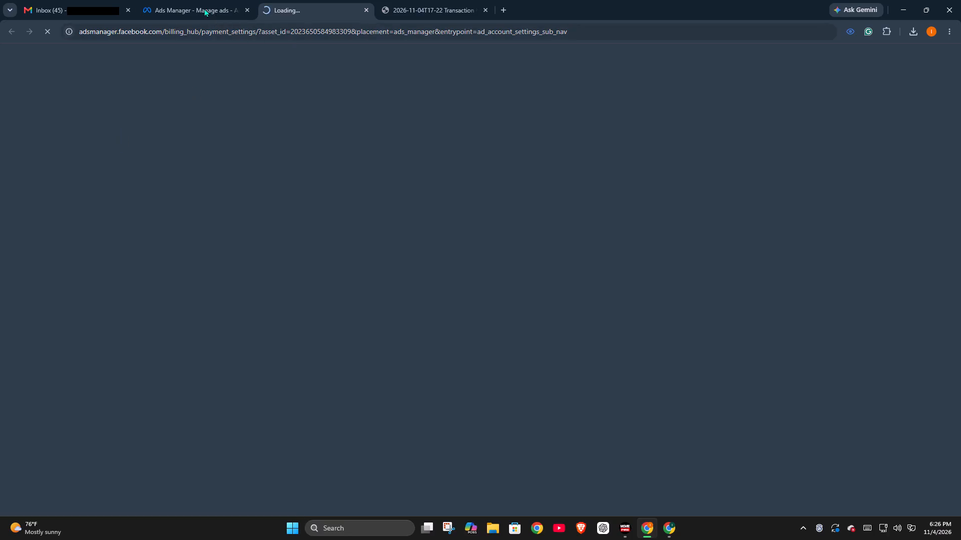
click(198, 4)
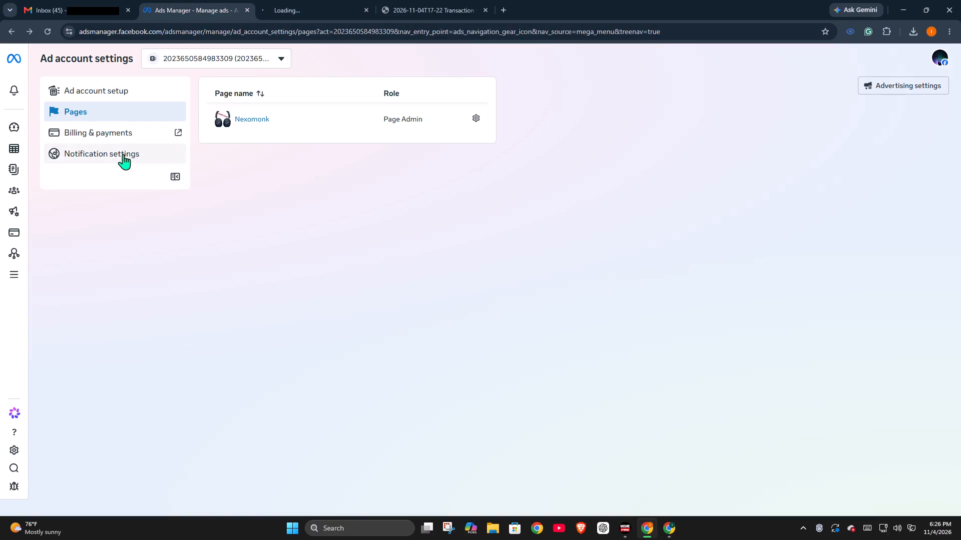
click(123, 154)
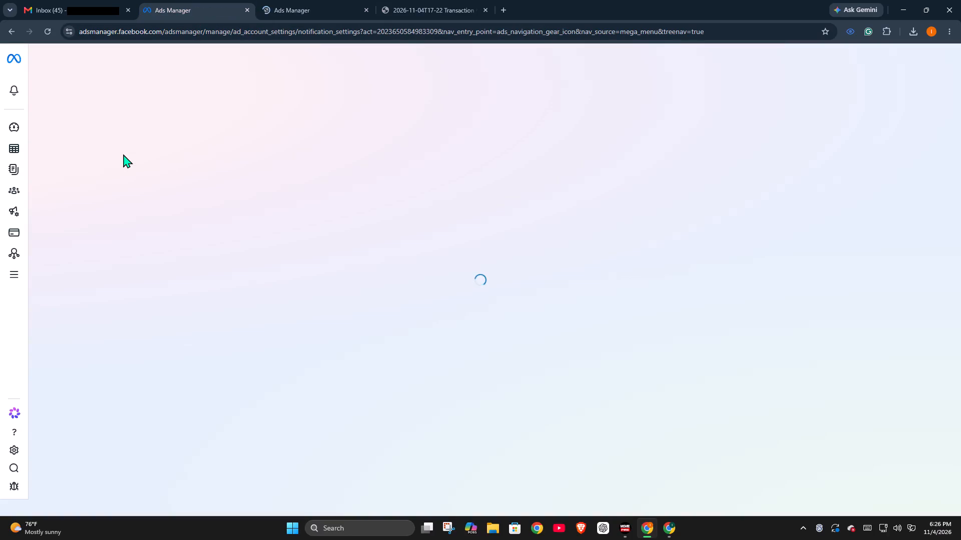
click(309, 10)
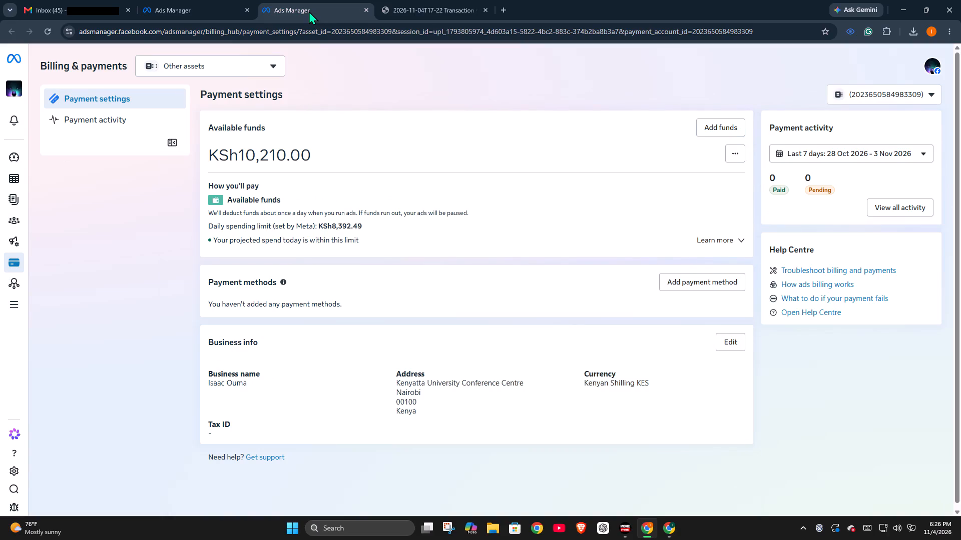
click(201, 16)
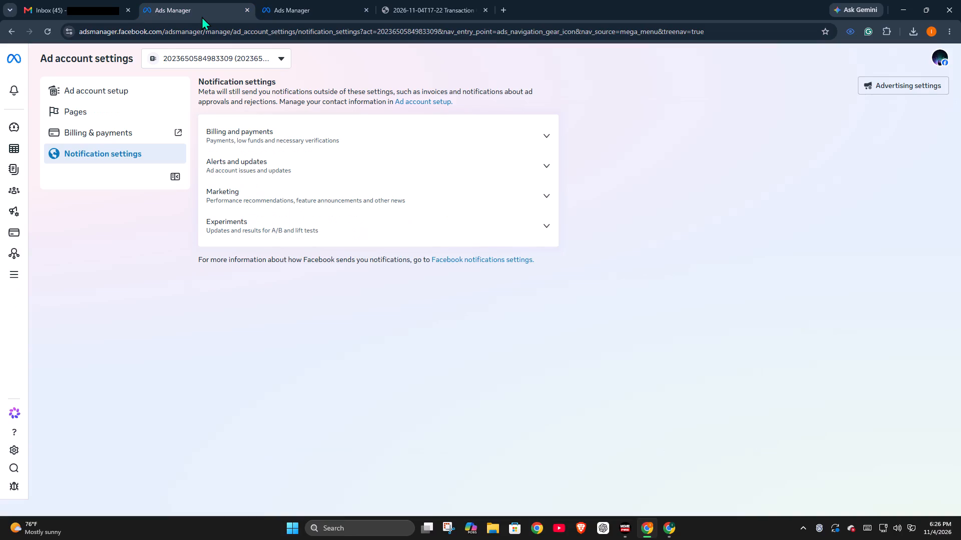
Review the Ad account setup section and open the account's payment settings from its business payments area.
click(133, 90)
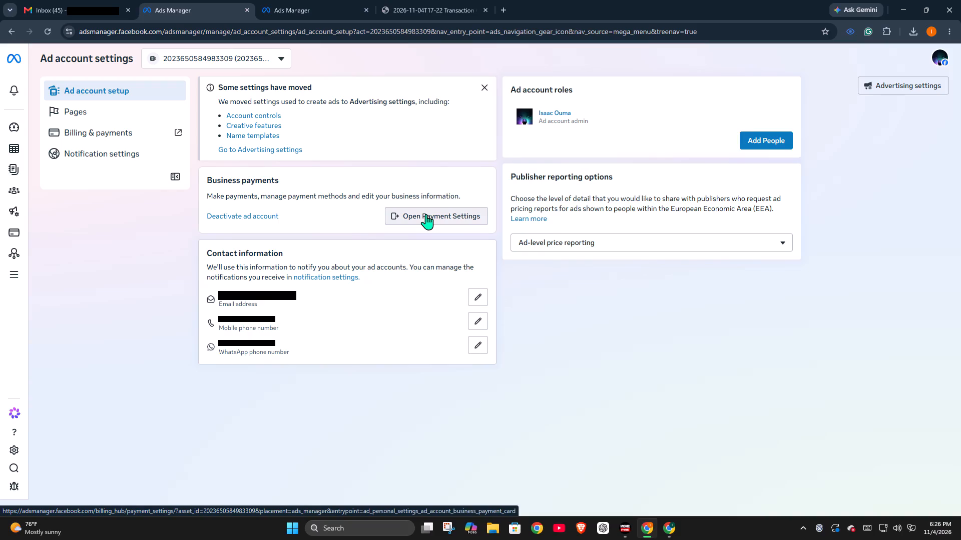
click(426, 214)
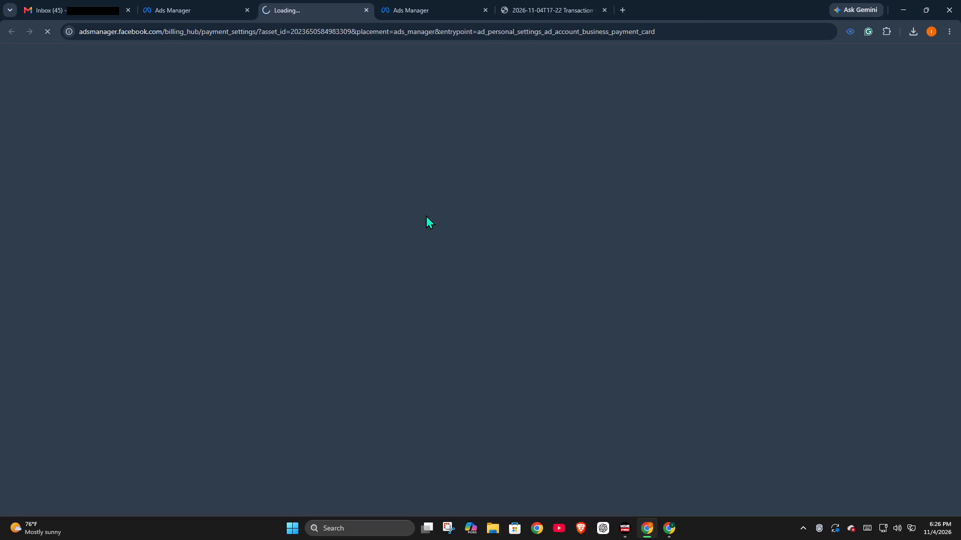
click(420, 0)
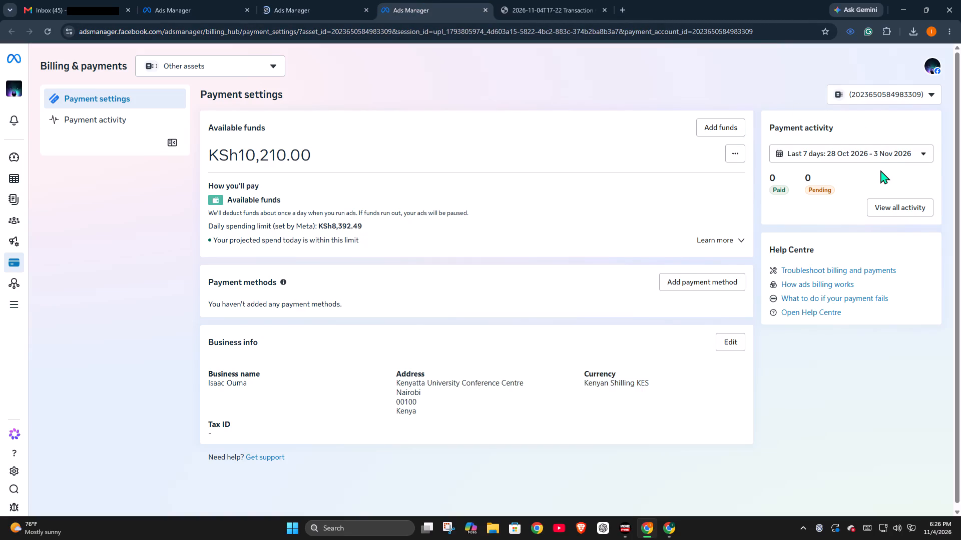
Close the duplicate payment settings tab and the transaction PDF receipt tab, keeping one payment settings page open.
click(300, 8)
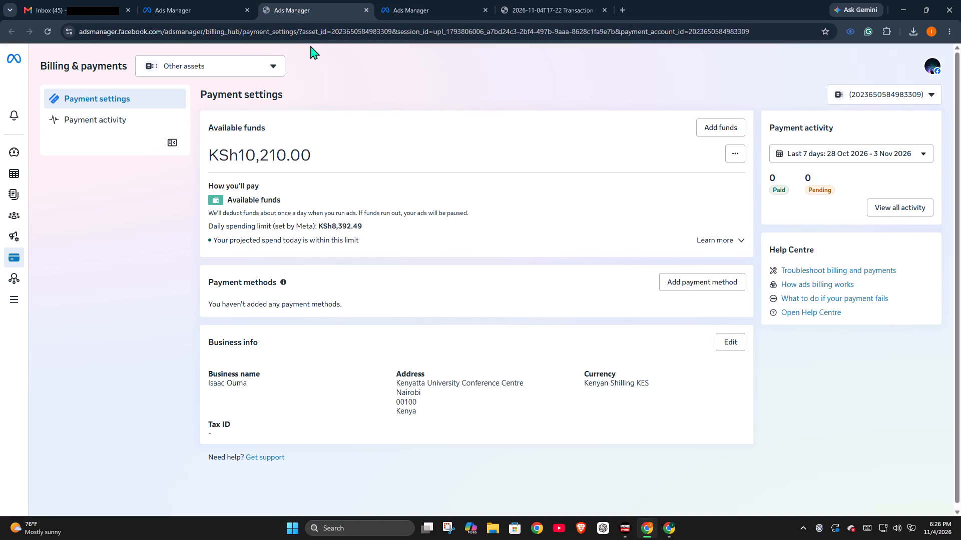
click(403, 3)
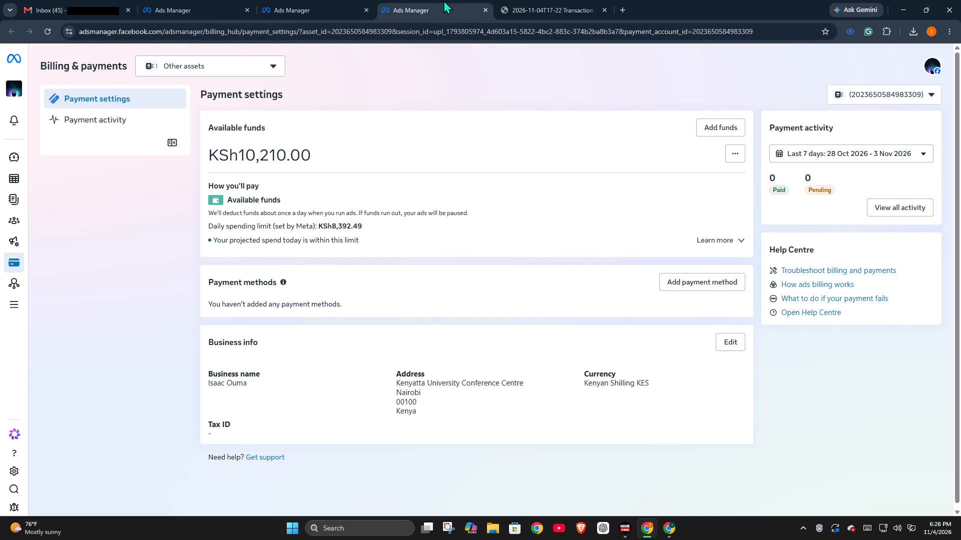
click(484, 11)
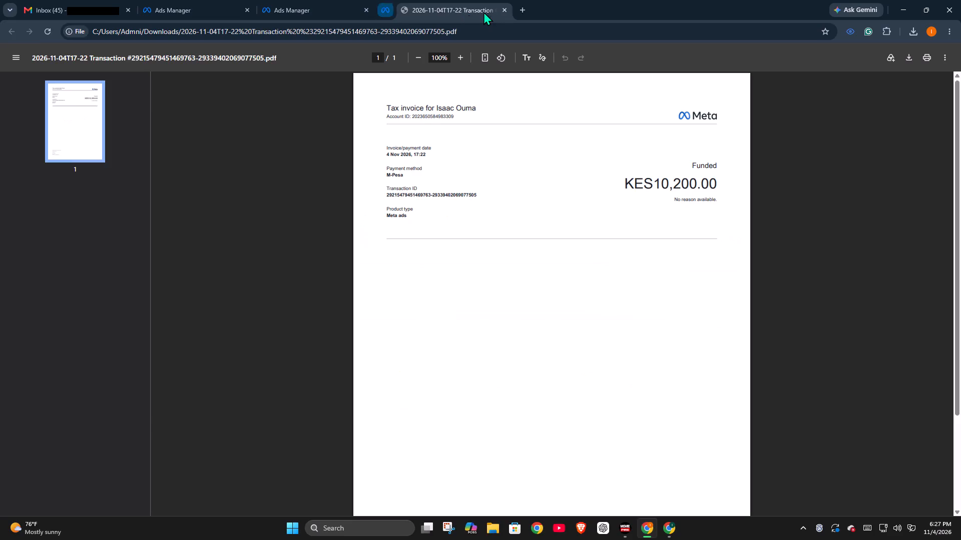
click(485, 9)
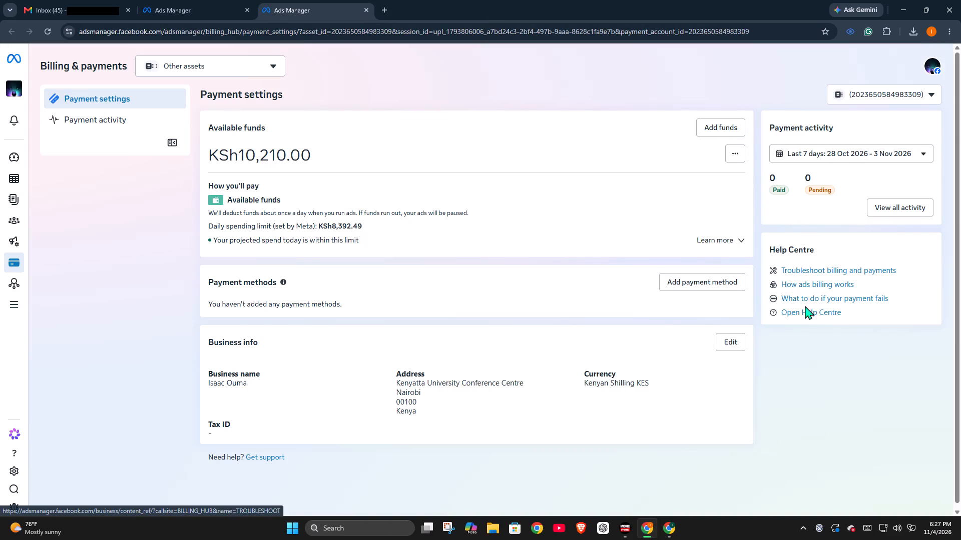
Open the Help Centre resource on troubleshooting billing and payments from the payment settings page.
click(818, 268)
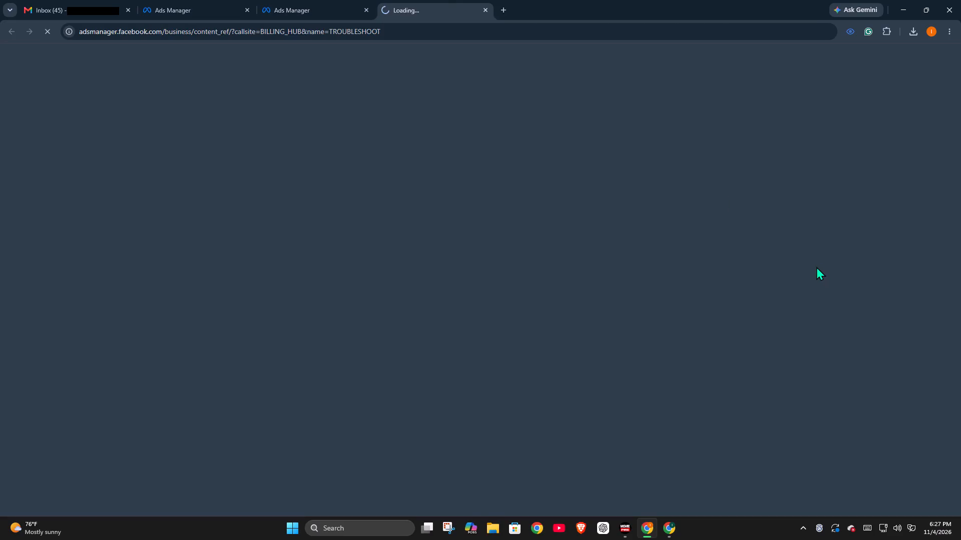
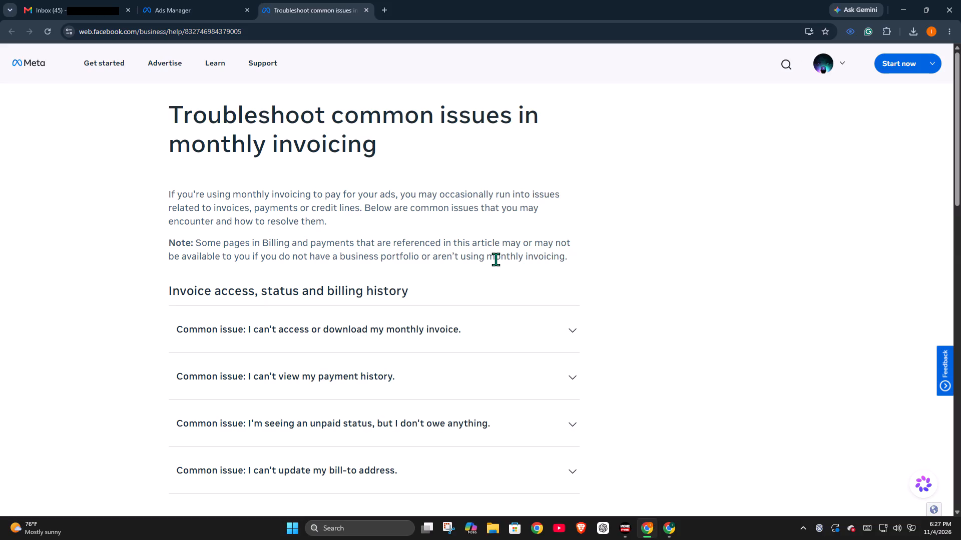
Look through the common issues listed in the monthly invoicing troubleshooting article, from invoice access and billing history to credit lines and spending limits.
scroll(495, 259, down, 3)
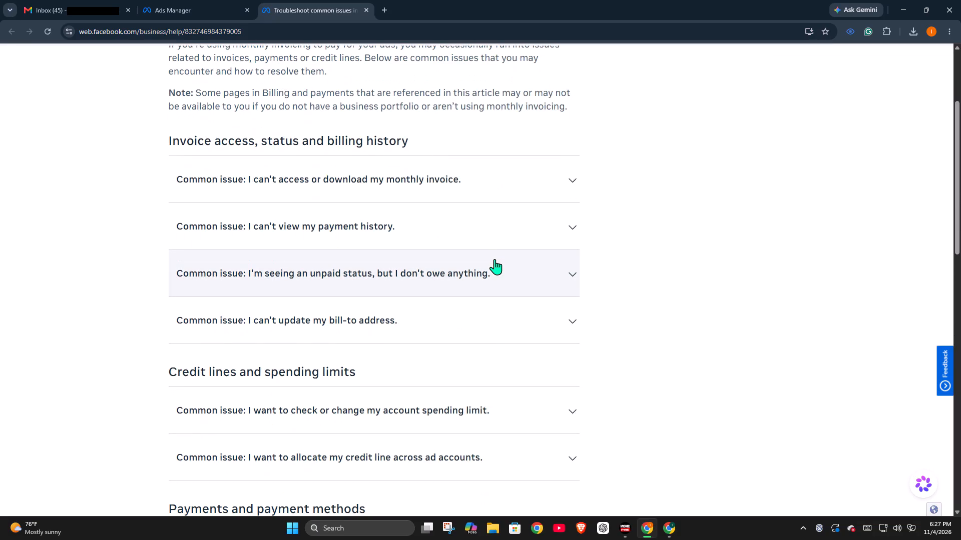
Read through the help article on common monthly invoicing issues, from invoice access to the related Billing topics.
scroll(495, 260, down, 5)
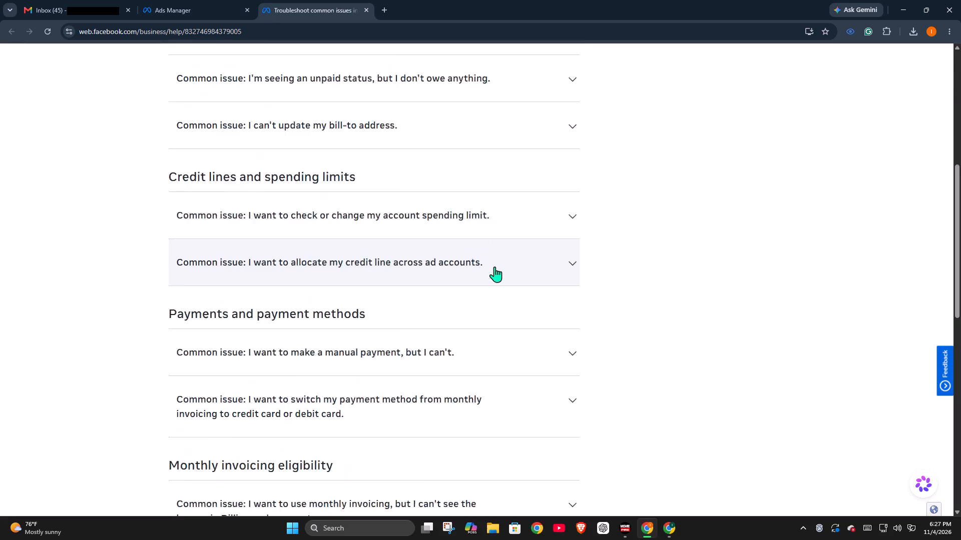
scroll(495, 266, down, 6)
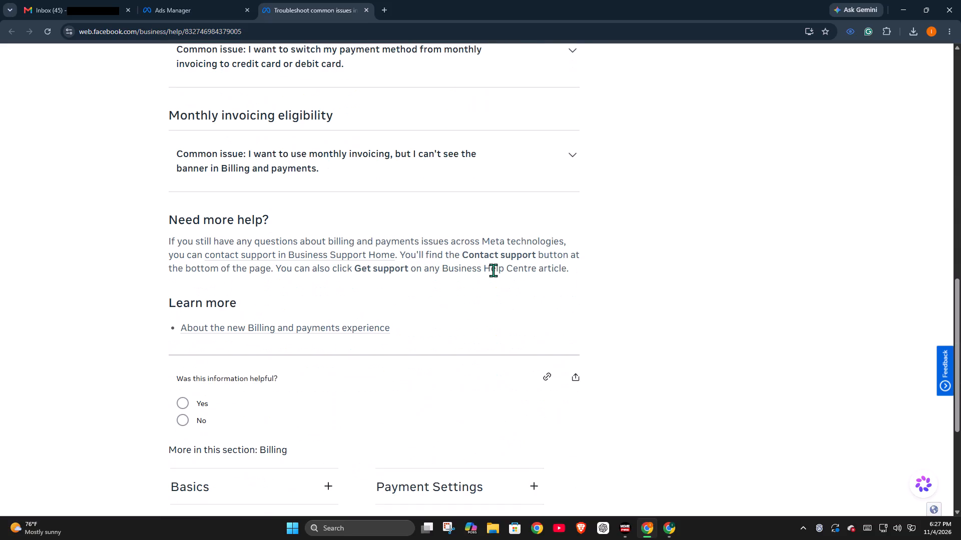
scroll(493, 270, down, 4)
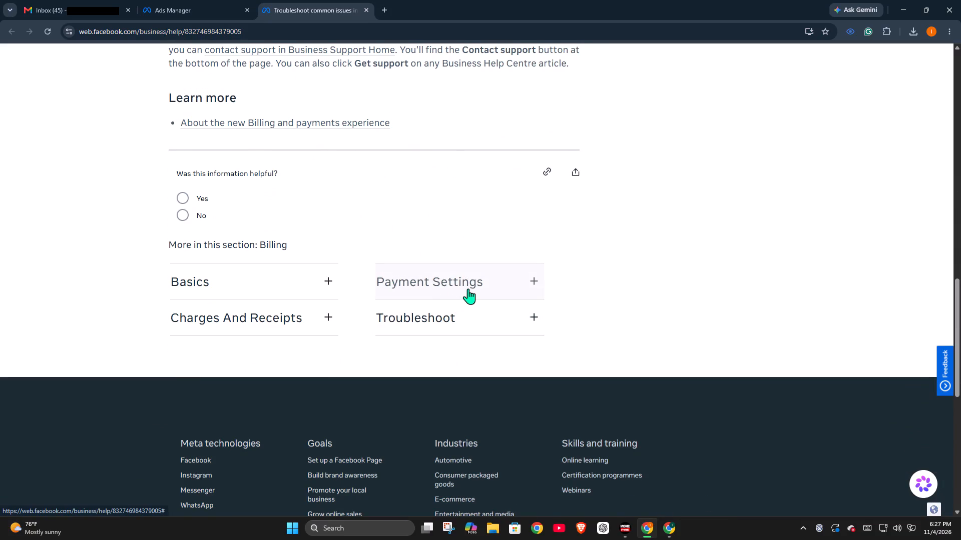
Open the Troubleshoot article on why a Facebook ad was charged twice and read through to its additional resources.
click(472, 313)
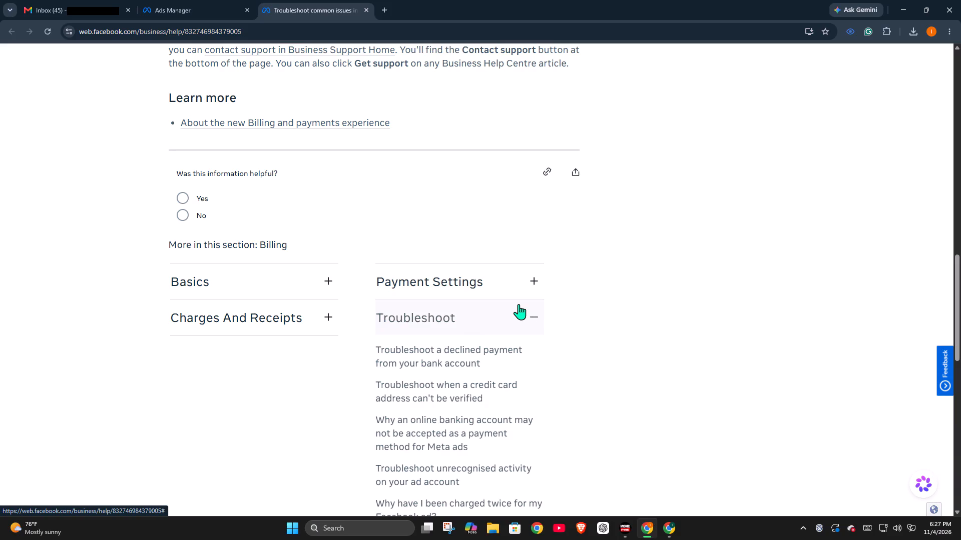
scroll(519, 304, down, 2)
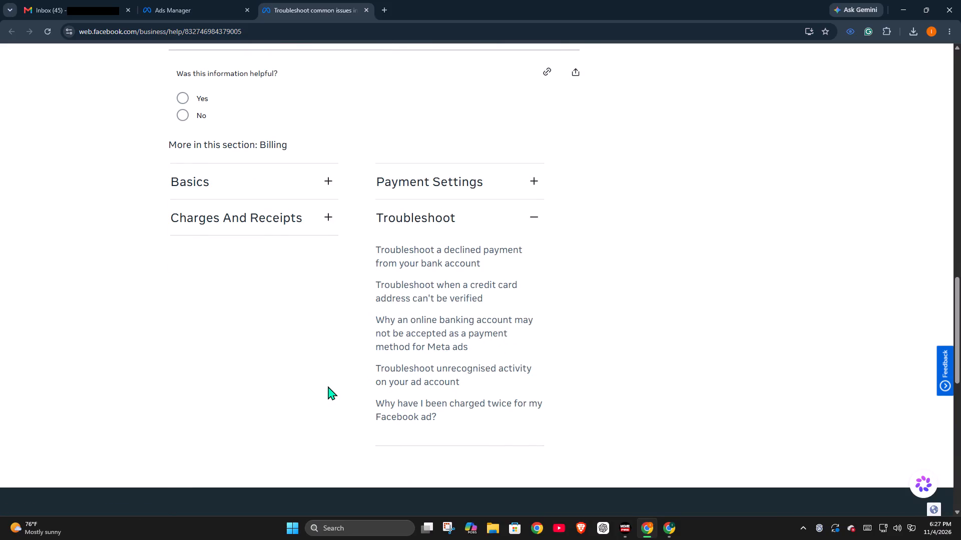
click(413, 402)
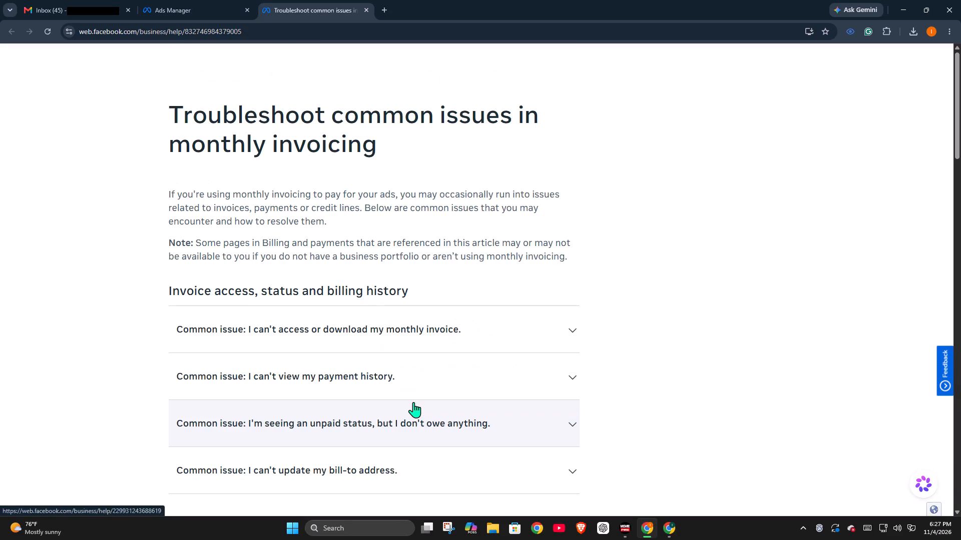
scroll(414, 402, down, 9)
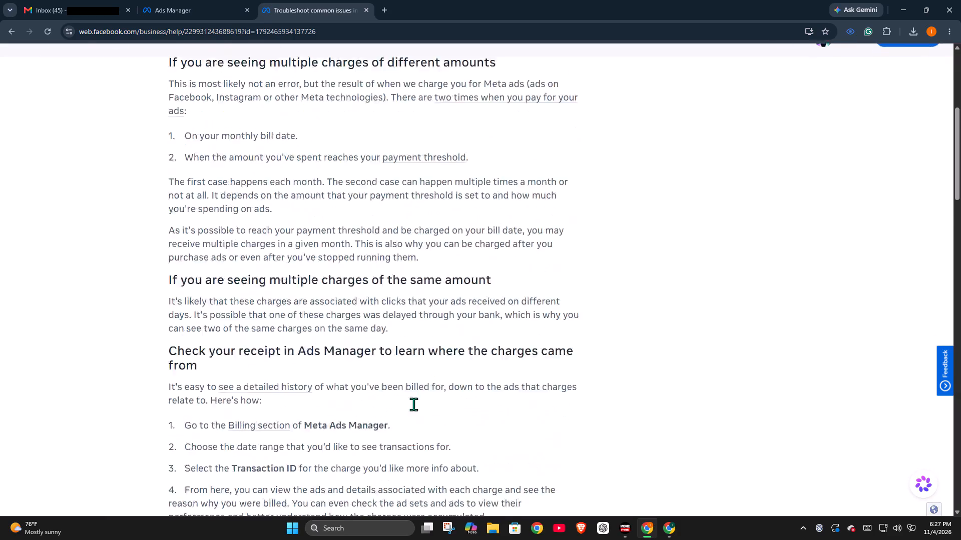
scroll(413, 404, down, 4)
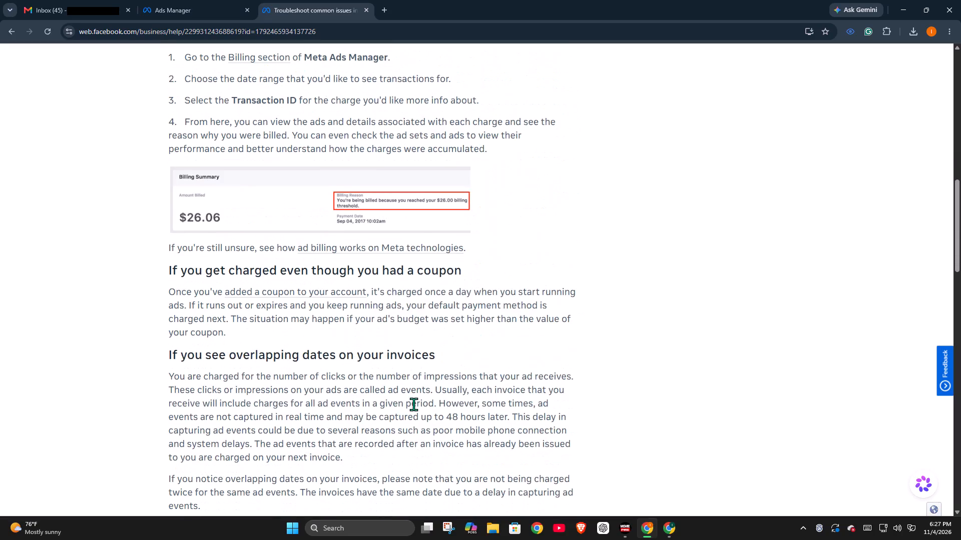
scroll(413, 404, down, 4)
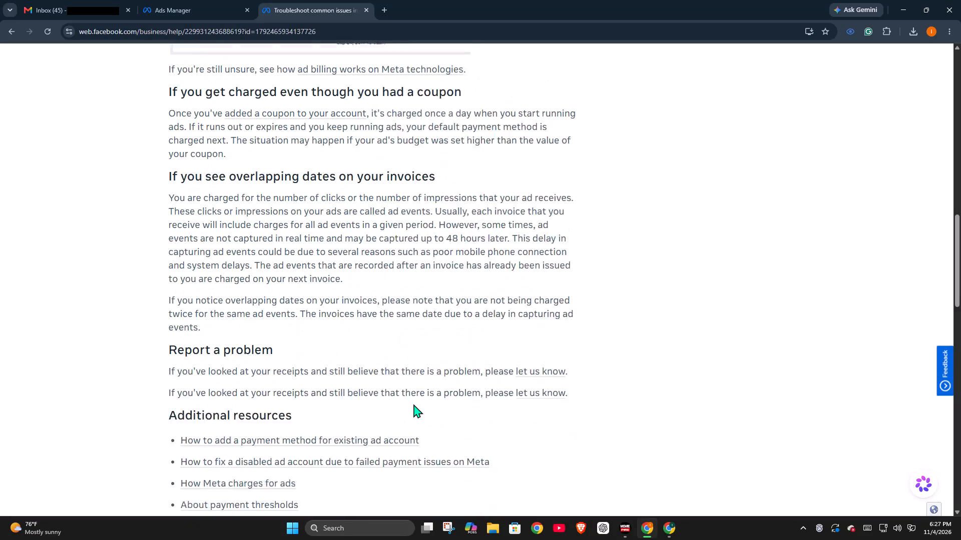
scroll(412, 404, down, 3)
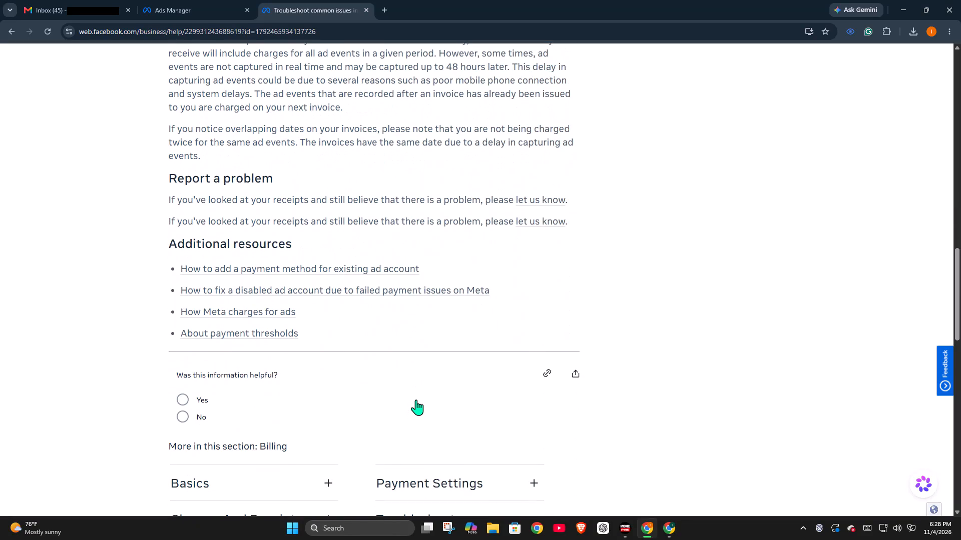
scroll(416, 399, down, 1)
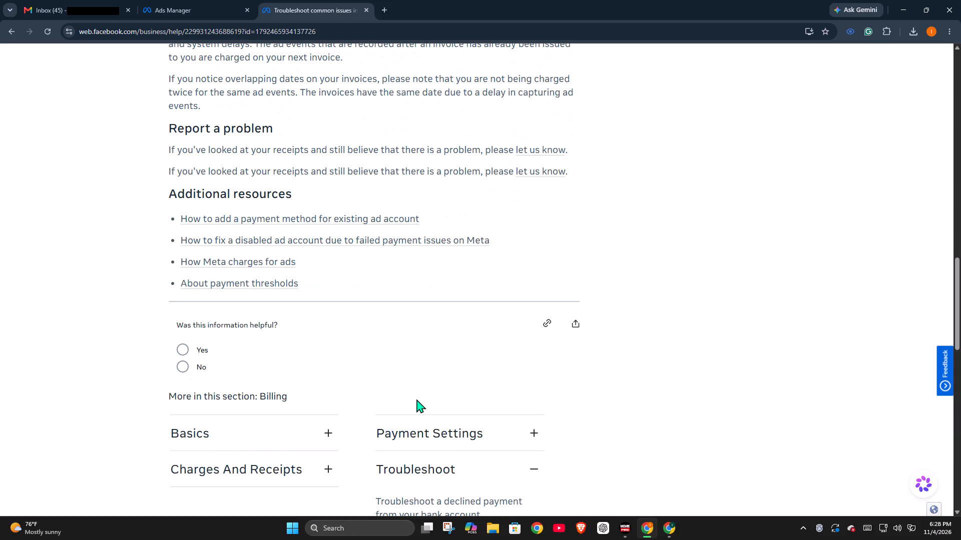
Return to the open Ads Manager page.
click(156, 0)
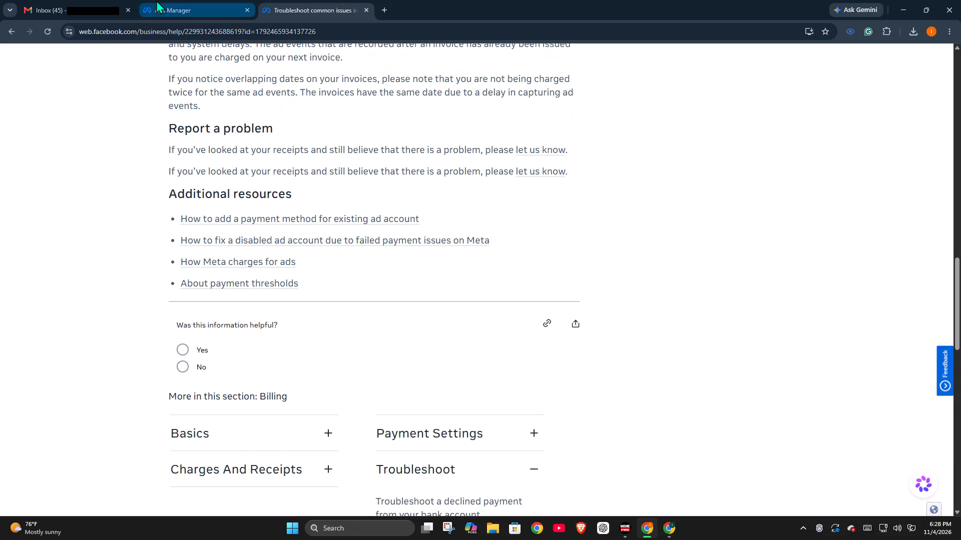
Check which accounts are available in the account switcher and open the Account overview page for the current ad account.
click(15, 89)
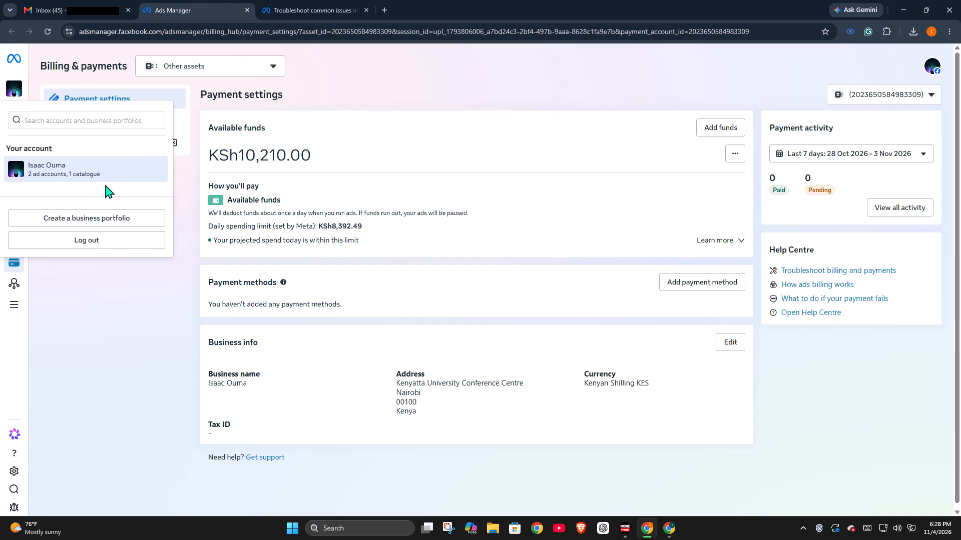